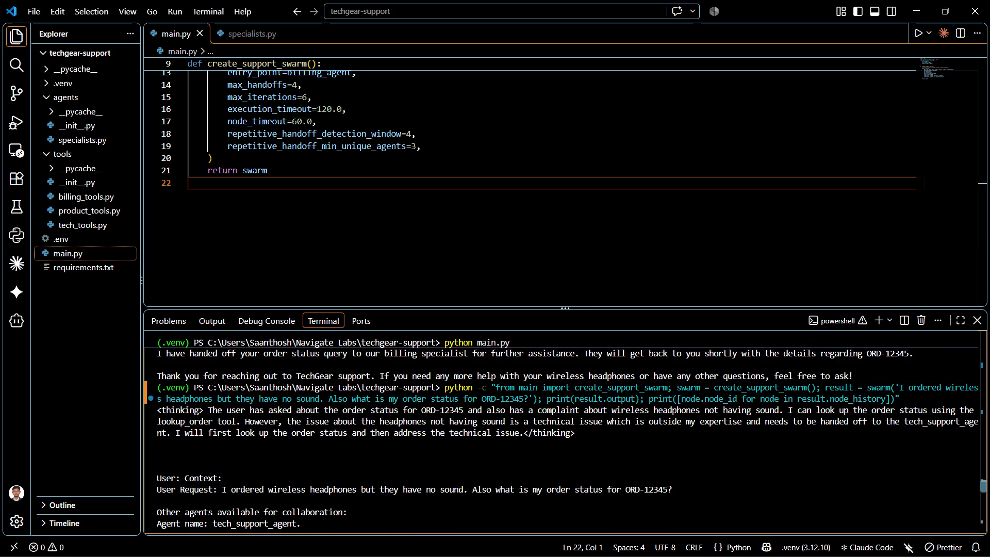
{"action": "left_click_drag", "start_coordinate": [158, 386], "coordinate": [412, 556]}
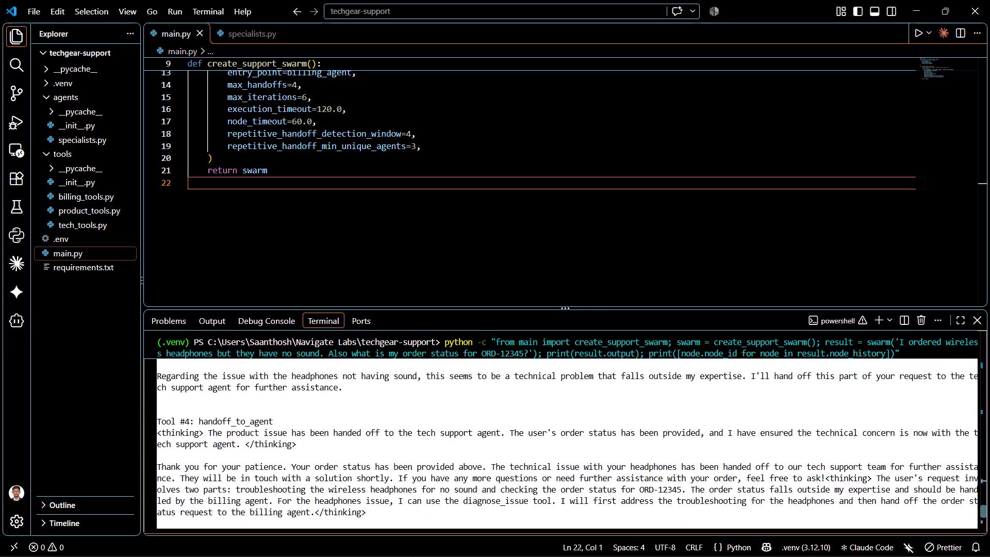
{"action": "left_click_drag", "start_coordinate": [412, 556], "coordinate": [441, 519]}
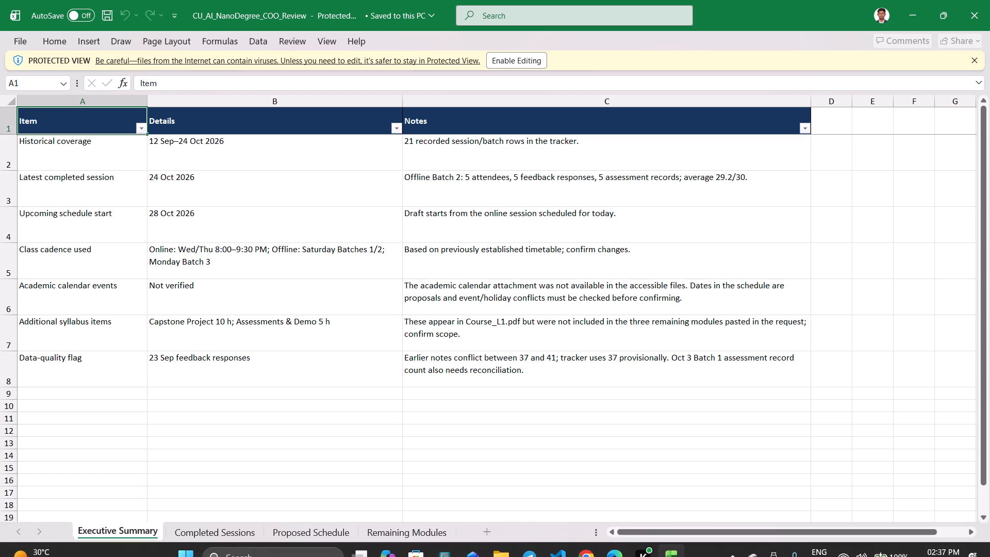
{"action": "scroll", "coordinate": [486, 158], "scroll_direction": "right", "scroll_amount": 1}
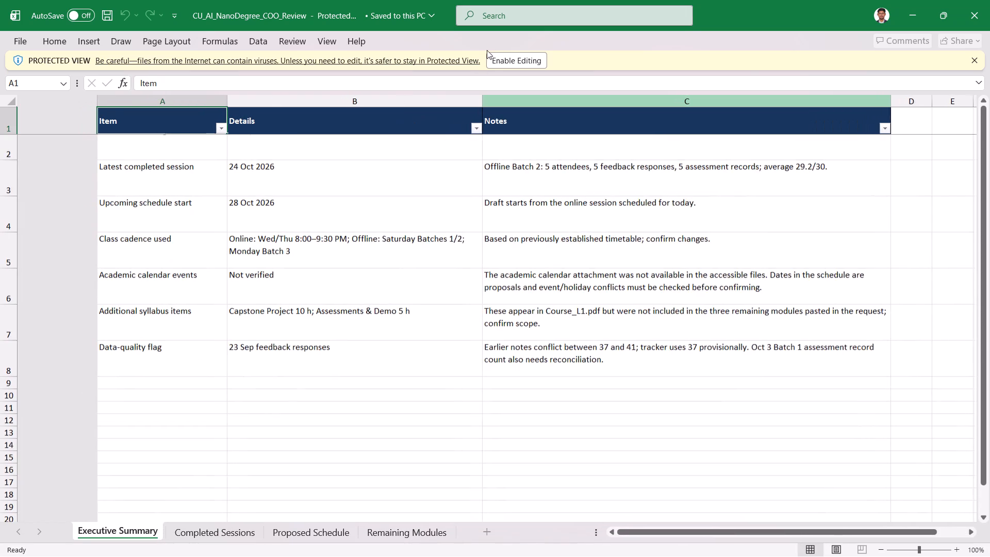
{"action": "left_click", "coordinate": [494, 58]}
{"action": "scroll", "coordinate": [433, 189], "scroll_direction": "up", "scroll_amount": 2}
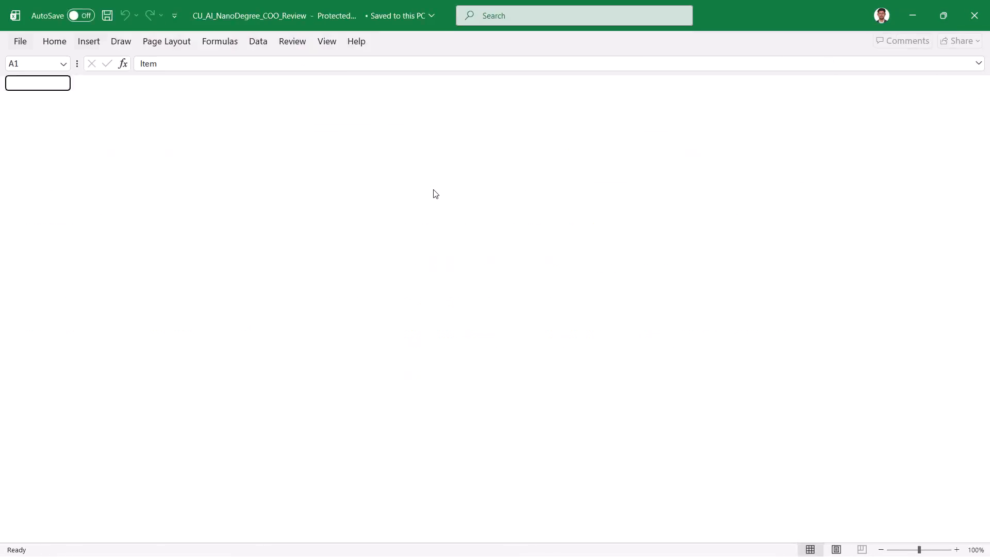
{"action": "scroll", "coordinate": [433, 189], "scroll_direction": "up", "scroll_amount": 2}
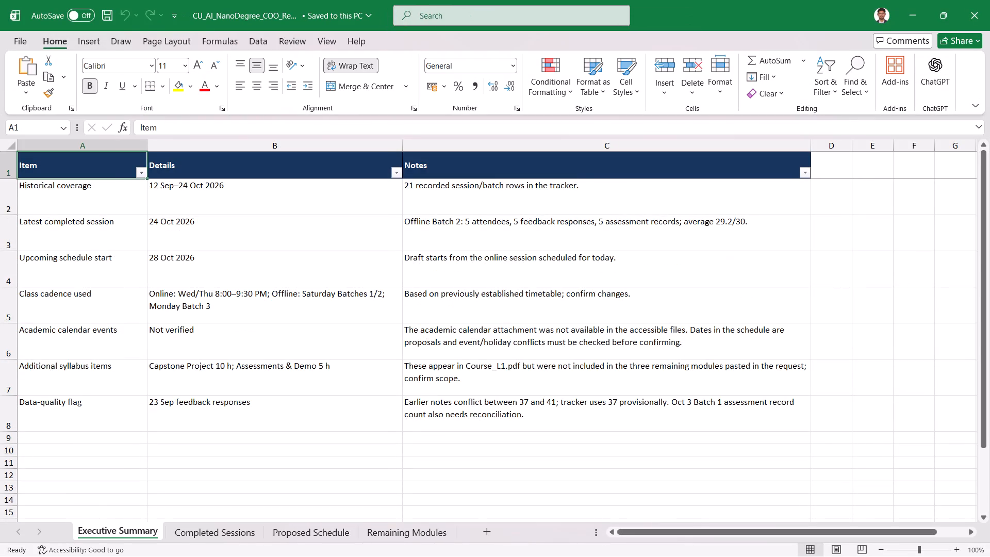
{"action": "scroll", "coordinate": [423, 227], "scroll_direction": "right", "scroll_amount": 2}
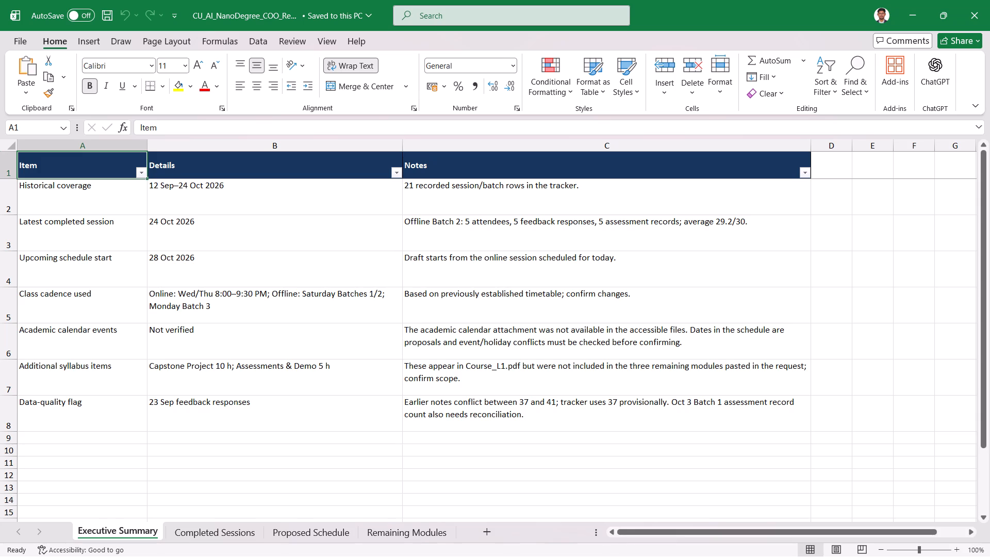
Examine the session rows and all columns of the Completed Sessions sheet.
{"action": "left_click", "coordinate": [217, 527]}
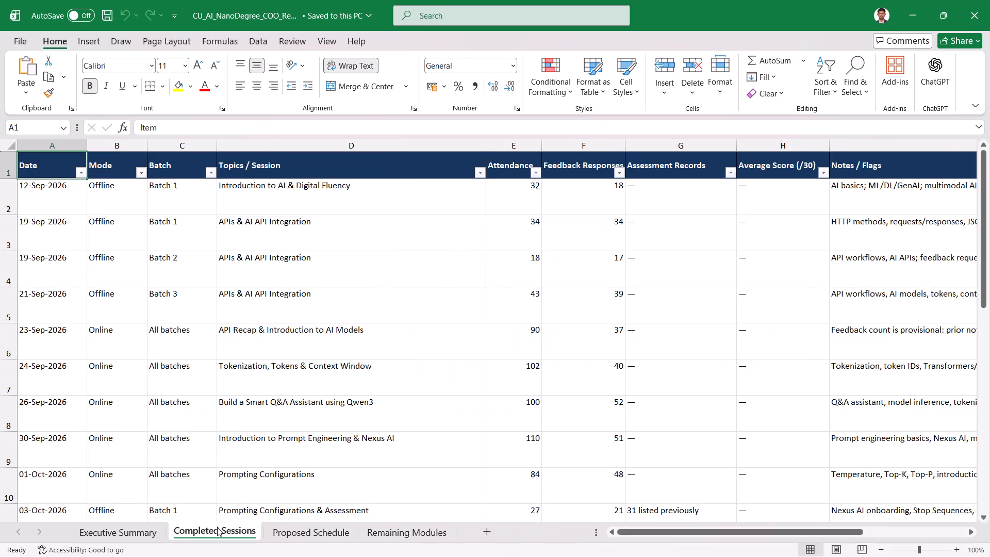
{"action": "scroll", "coordinate": [288, 336], "scroll_direction": "right", "scroll_amount": 1}
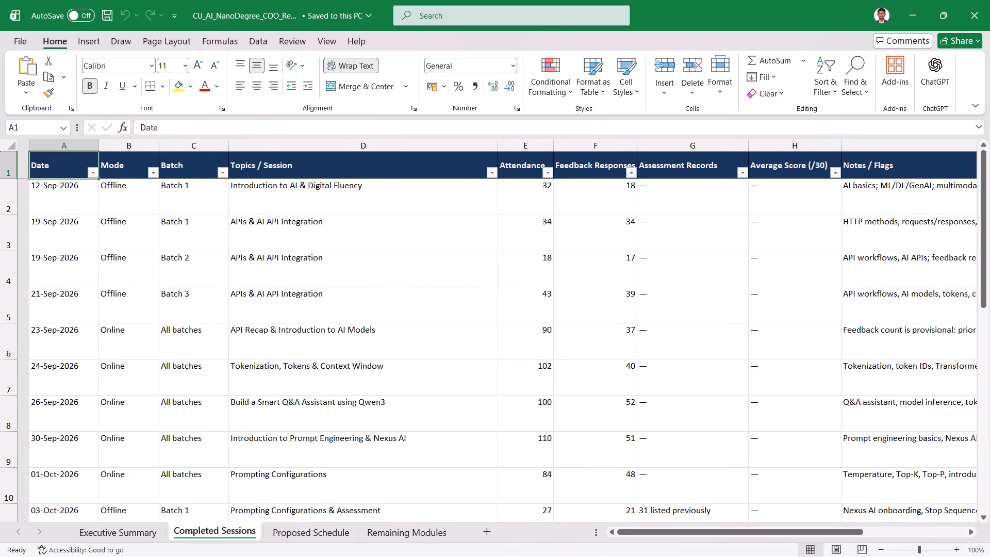
{"action": "scroll", "coordinate": [288, 336], "scroll_direction": "right", "scroll_amount": 2}
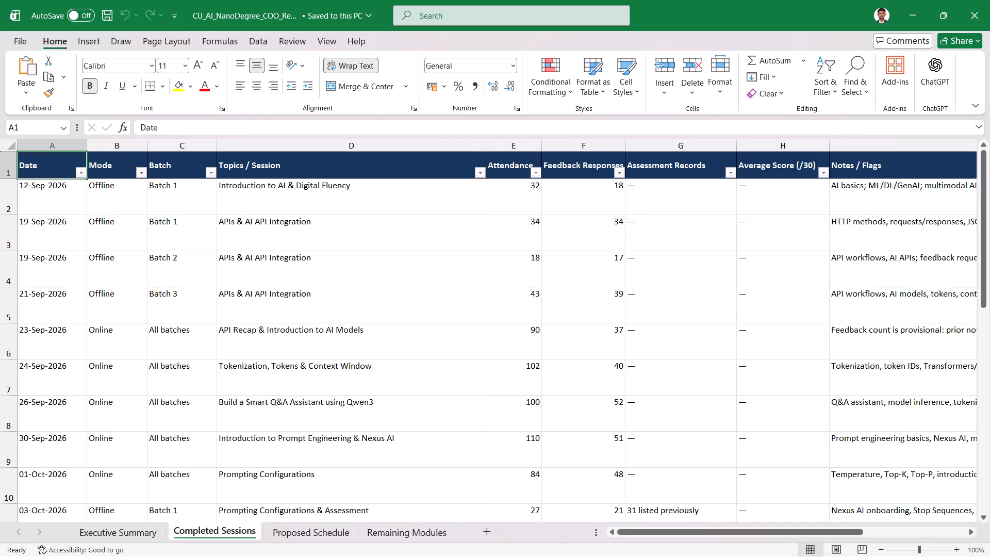
{"action": "scroll", "coordinate": [367, 260], "scroll_direction": "down", "scroll_amount": 1}
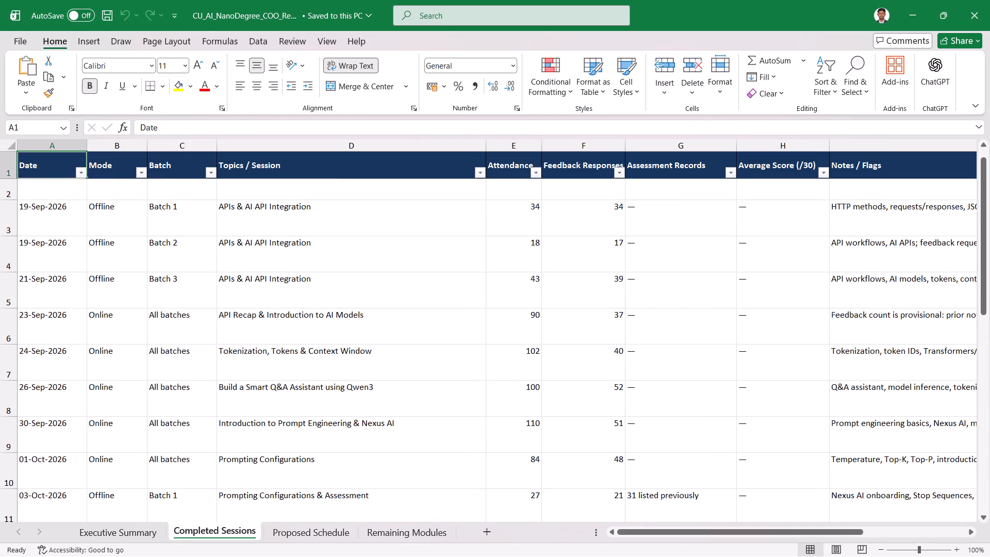
{"action": "scroll", "coordinate": [509, 241], "scroll_direction": "left", "scroll_amount": 1}
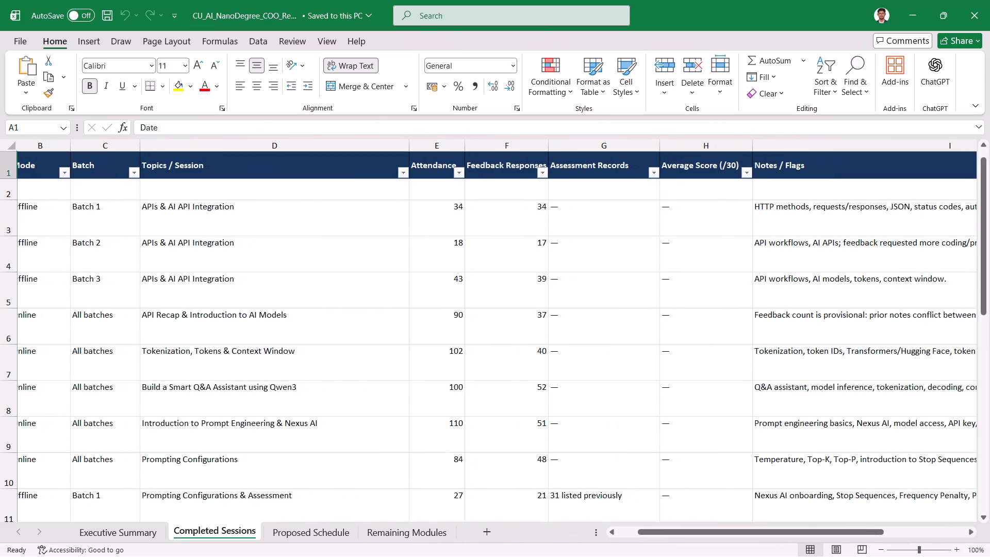
{"action": "scroll", "coordinate": [509, 241], "scroll_direction": "left", "scroll_amount": 1}
{"action": "scroll", "coordinate": [605, 356], "scroll_direction": "down", "scroll_amount": 1}
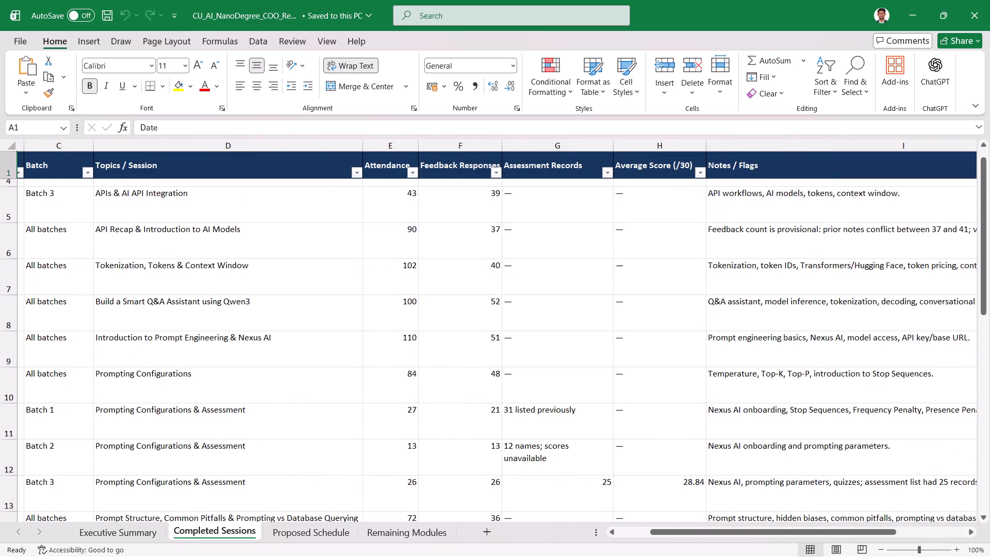
{"action": "scroll", "coordinate": [605, 356], "scroll_direction": "down", "scroll_amount": 5}
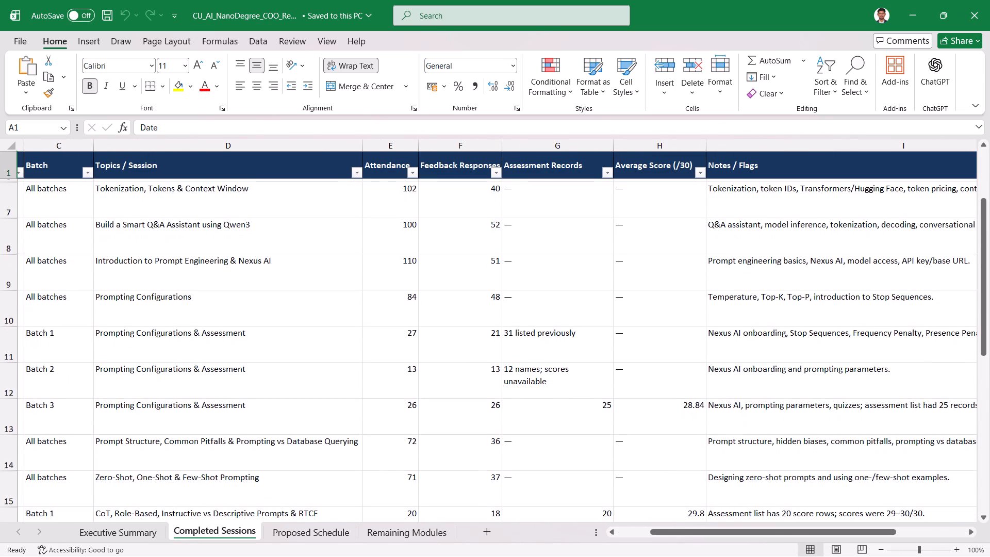
{"action": "scroll", "coordinate": [605, 356], "scroll_direction": "down", "scroll_amount": 3}
{"action": "scroll", "coordinate": [605, 356], "scroll_direction": "up", "scroll_amount": 2}
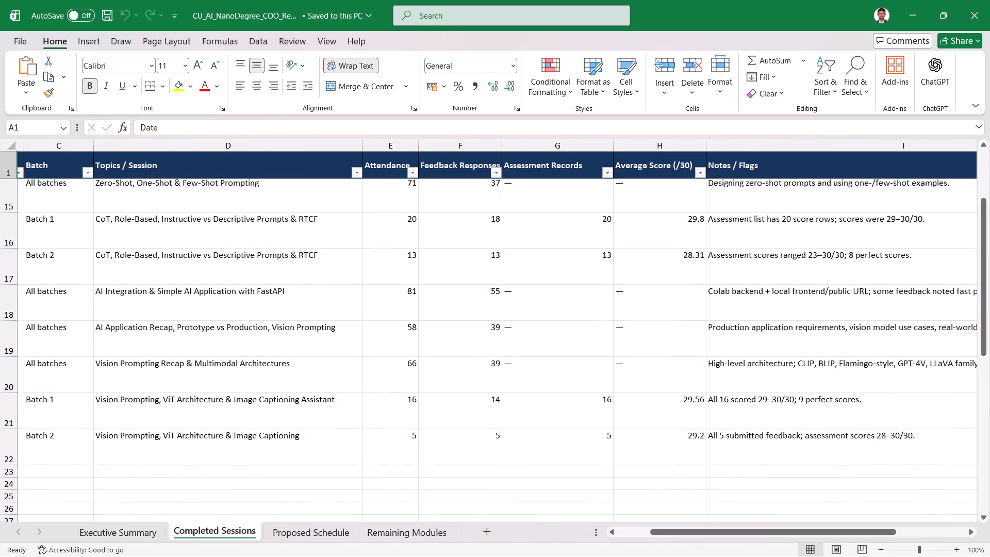
Delete the Assessment Records and Average Score (/30) columns from the Completed Sessions sheet.
{"action": "left_click", "coordinate": [570, 144]}
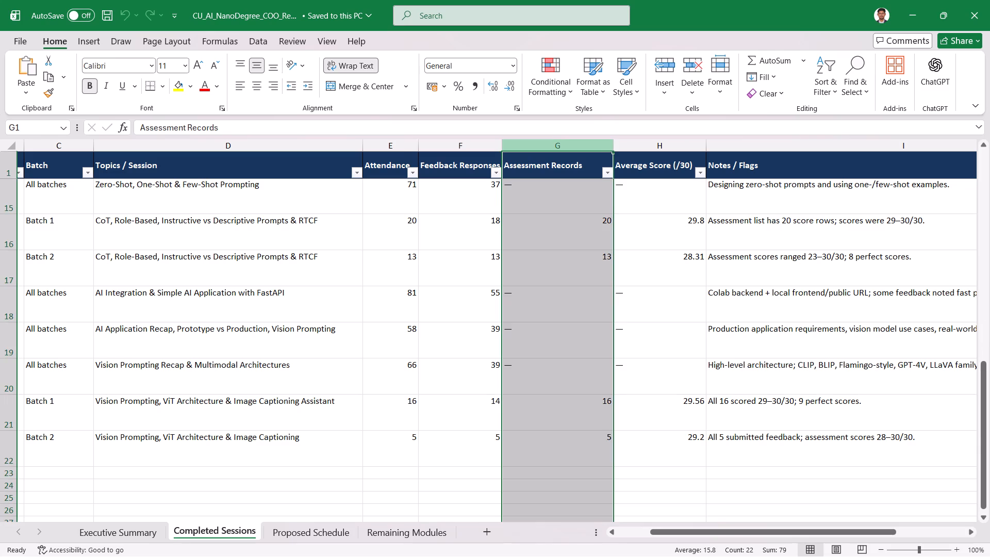
{"action": "left_click", "coordinate": [696, 67]}
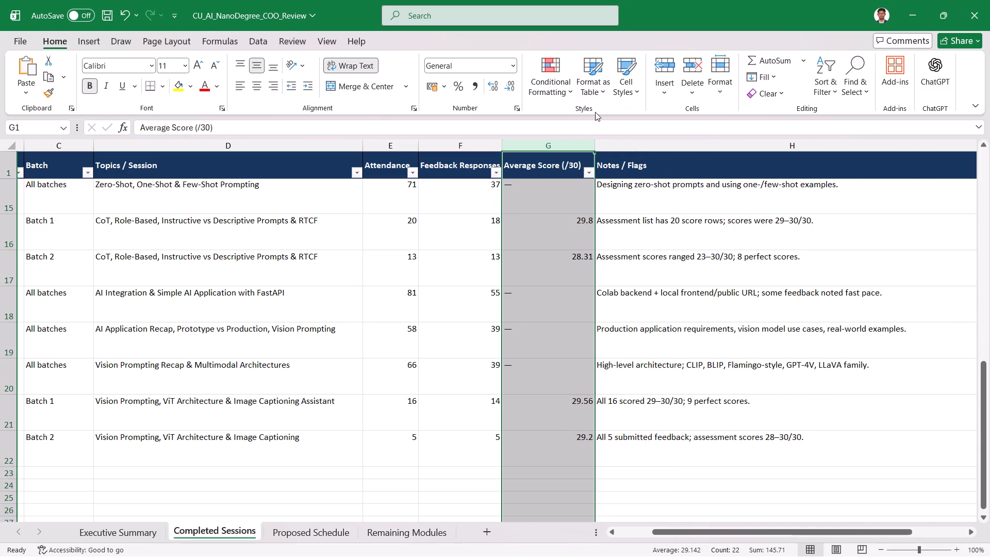
{"action": "left_click", "coordinate": [685, 70]}
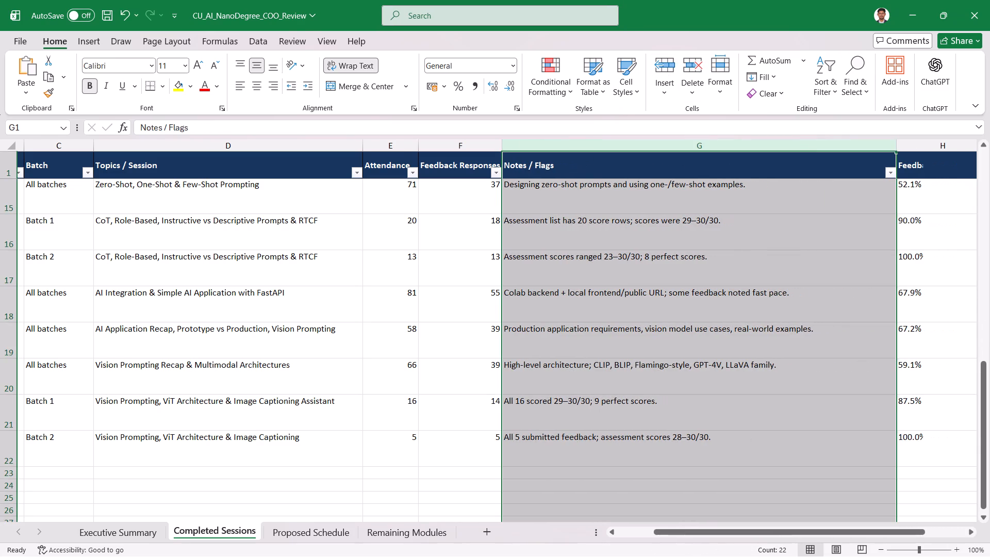
Delete the Feedback Rate column at the end of the Completed Sessions table.
{"action": "scroll", "coordinate": [678, 275], "scroll_direction": "up", "scroll_amount": 3}
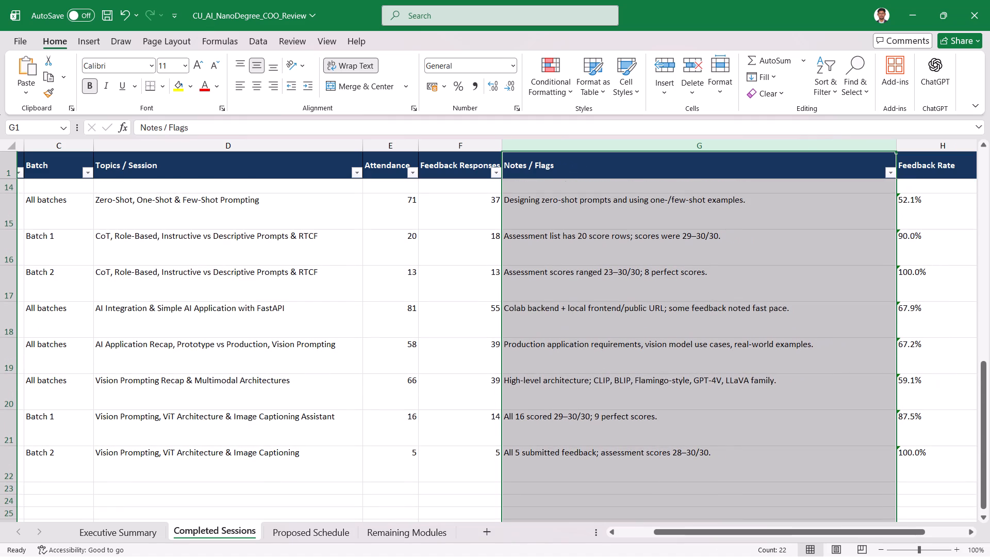
{"action": "scroll", "coordinate": [678, 275], "scroll_direction": "up", "scroll_amount": 5}
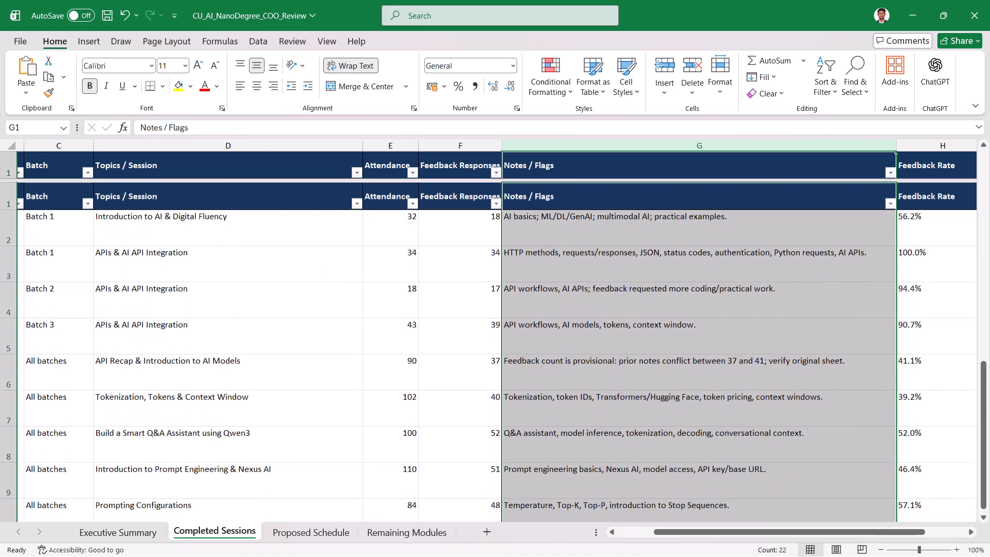
{"action": "left_click", "coordinate": [702, 200]}
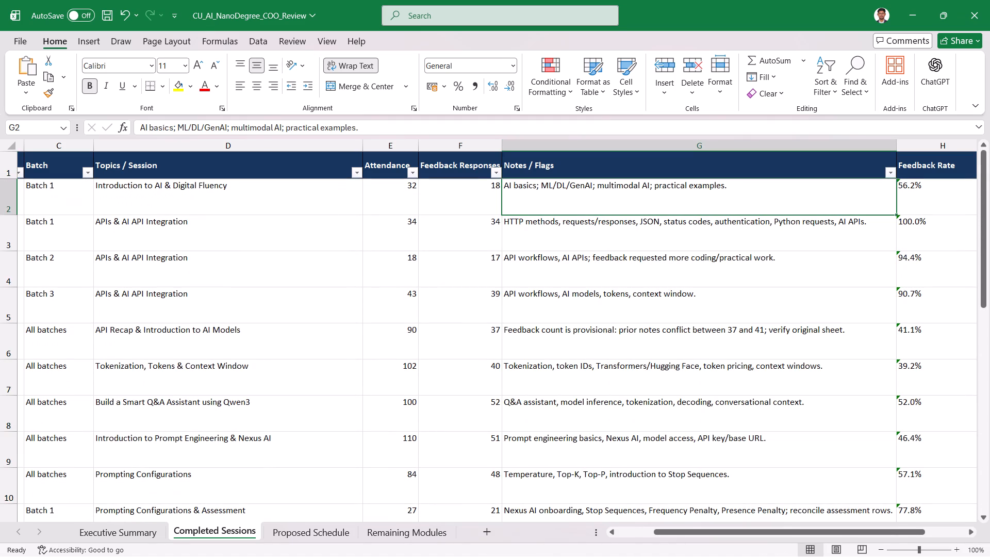
{"action": "scroll", "coordinate": [702, 200], "scroll_direction": "left", "scroll_amount": 1}
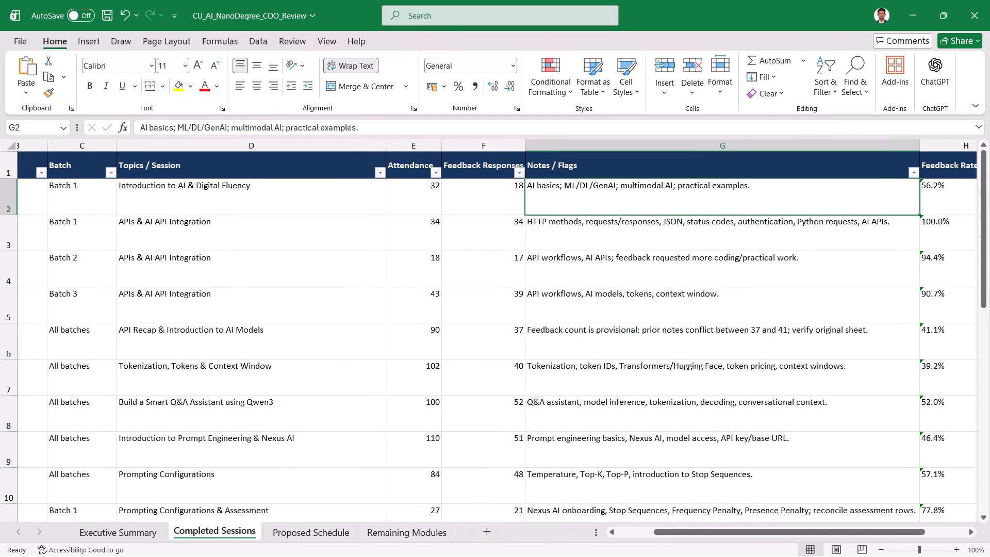
{"action": "scroll", "coordinate": [702, 200], "scroll_direction": "left", "scroll_amount": 2}
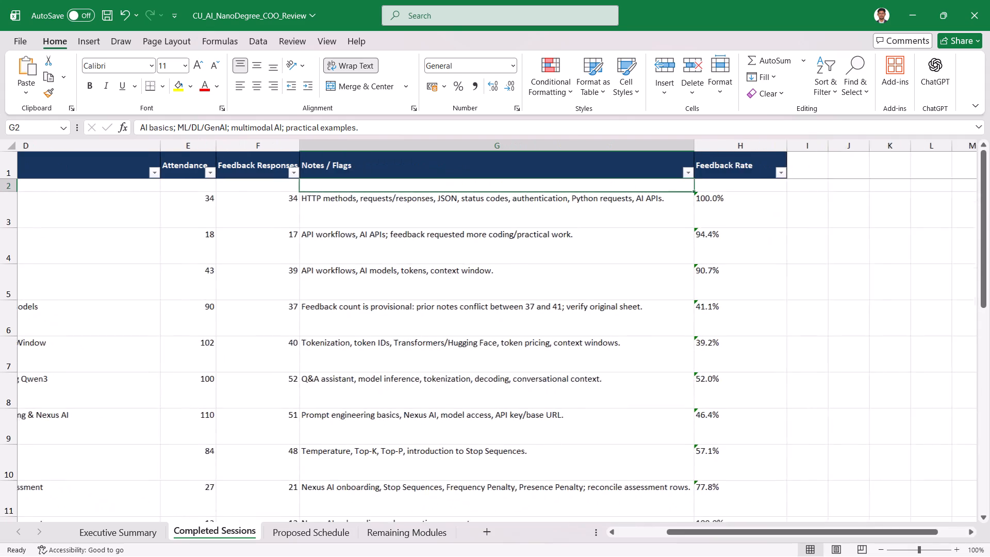
{"action": "scroll", "coordinate": [702, 200], "scroll_direction": "up", "scroll_amount": 1}
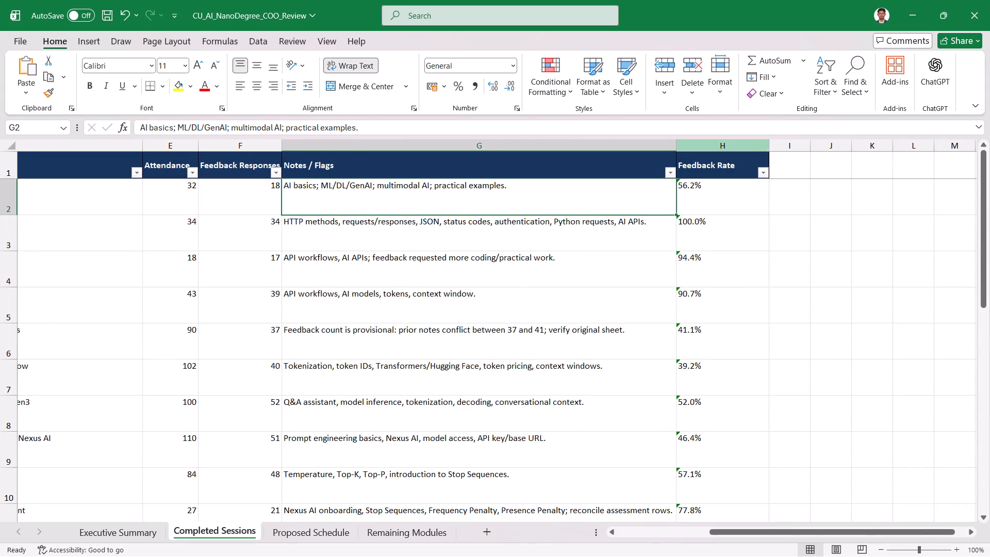
{"action": "left_click", "coordinate": [741, 147]}
{"action": "left_click", "coordinate": [699, 58]}
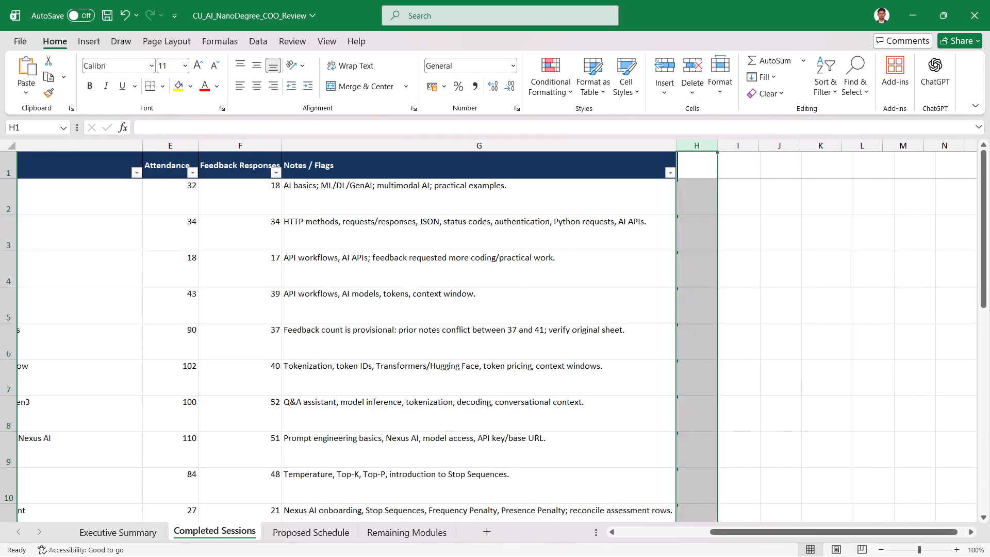
Review the Proposed Schedule and Remaining Modules sheets of the workbook.
{"action": "left_click", "coordinate": [306, 539]}
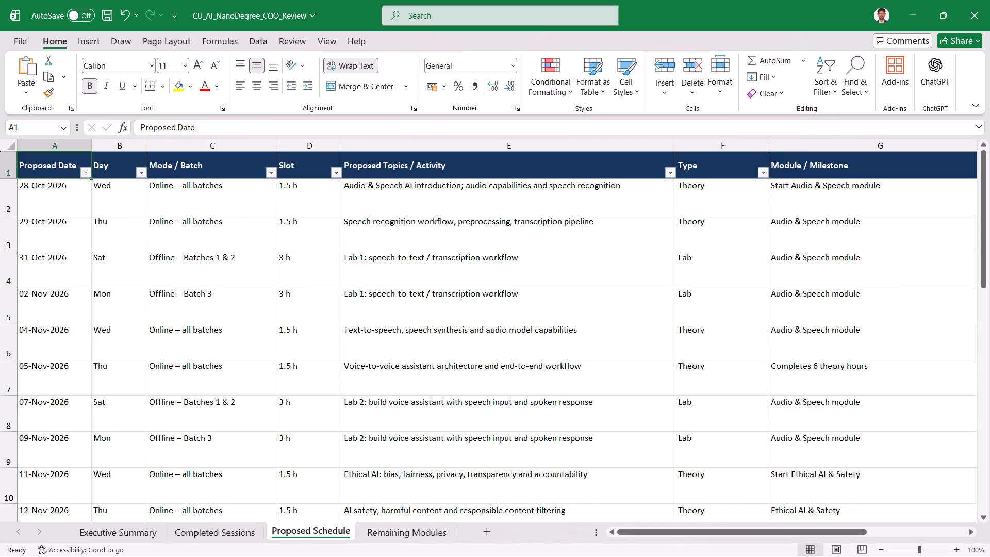
{"action": "scroll", "coordinate": [460, 308], "scroll_direction": "down", "scroll_amount": 5}
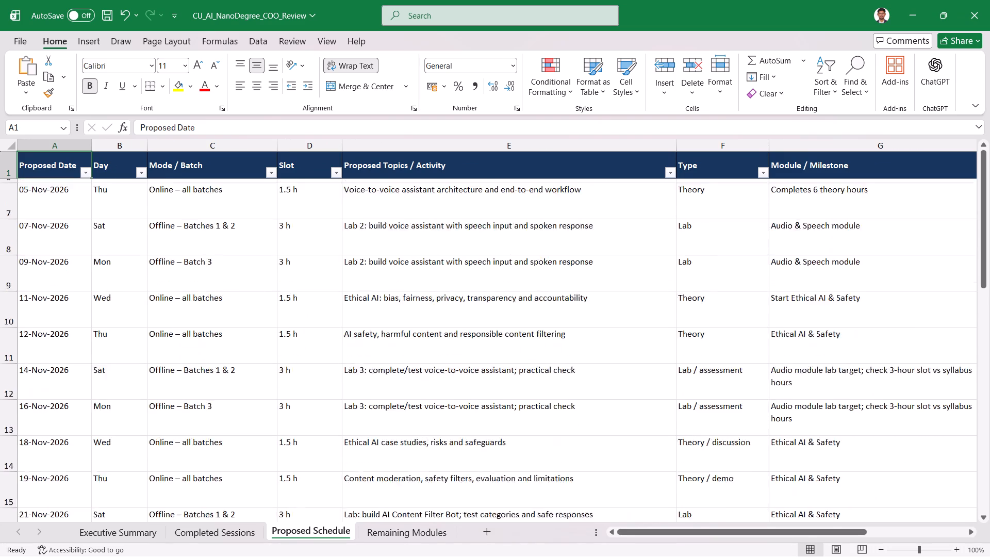
{"action": "scroll", "coordinate": [460, 308], "scroll_direction": "down", "scroll_amount": 3}
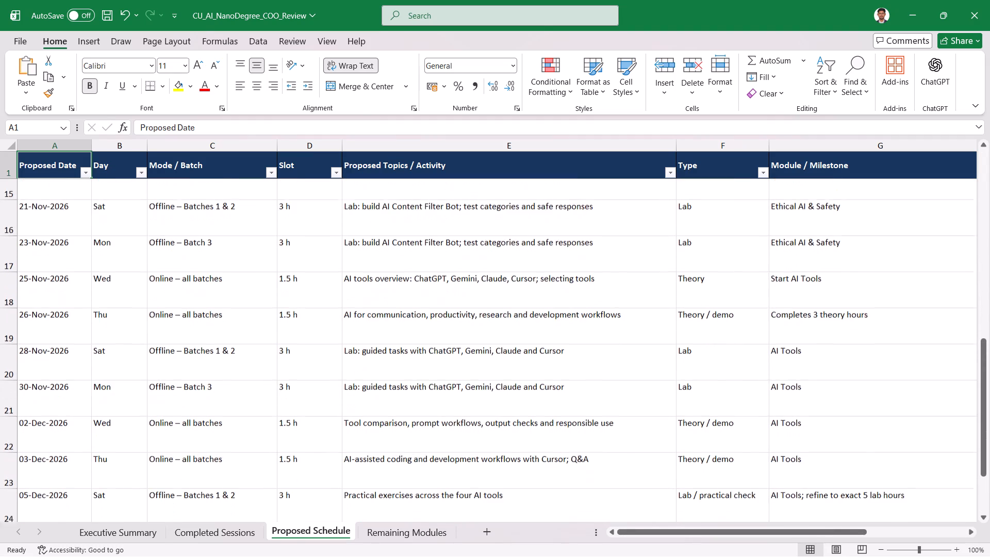
{"action": "scroll", "coordinate": [460, 308], "scroll_direction": "down", "scroll_amount": 1}
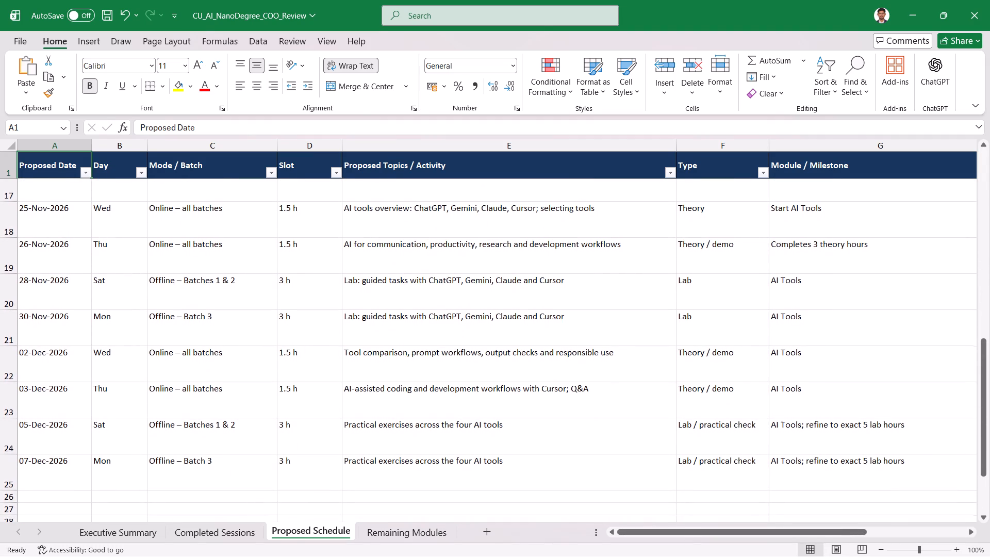
{"action": "scroll", "coordinate": [460, 308], "scroll_direction": "down", "scroll_amount": 1}
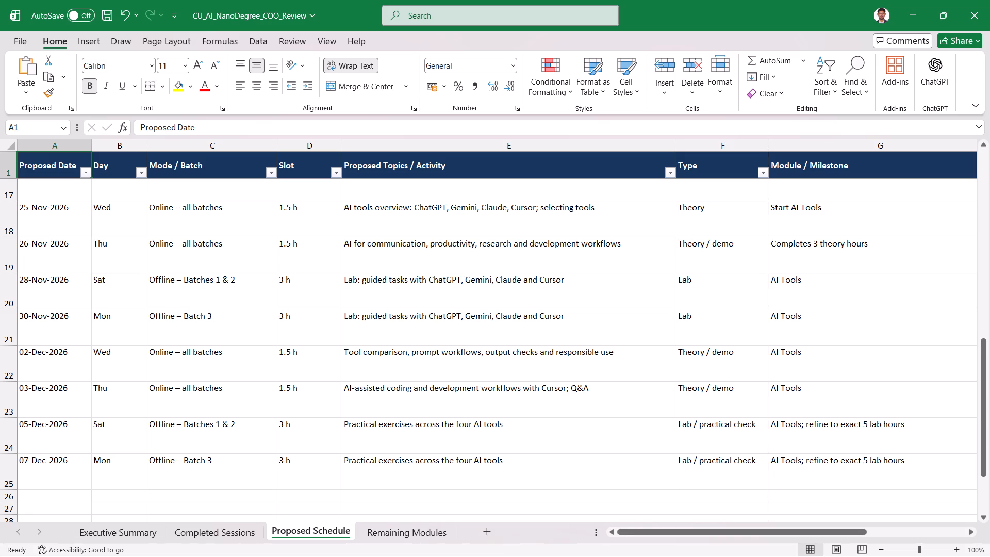
{"action": "left_click", "coordinate": [393, 527]}
{"action": "scroll", "coordinate": [426, 346], "scroll_direction": "up", "scroll_amount": 1}
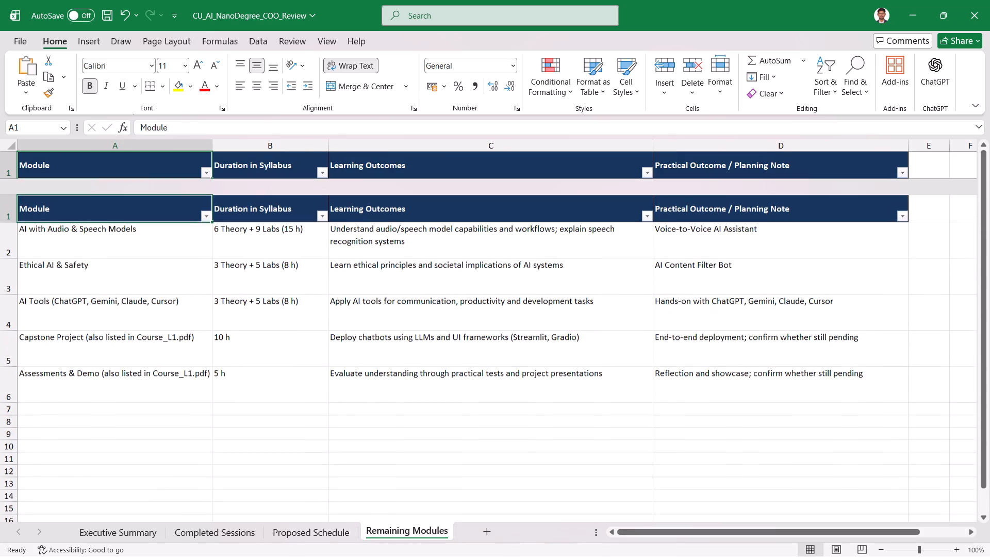
{"action": "scroll", "coordinate": [426, 346], "scroll_direction": "right", "scroll_amount": 1}
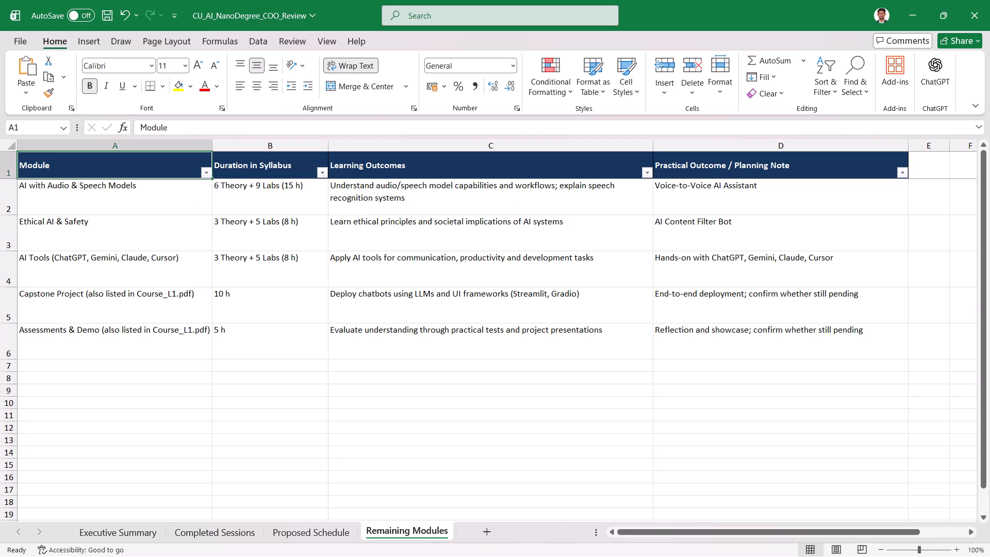
Switch back to Chrome to view the ChatGPT reply about the swarm test output.
{"action": "key", "text": "alt+Tab"}
{"action": "key", "text": "alt+Tab"}
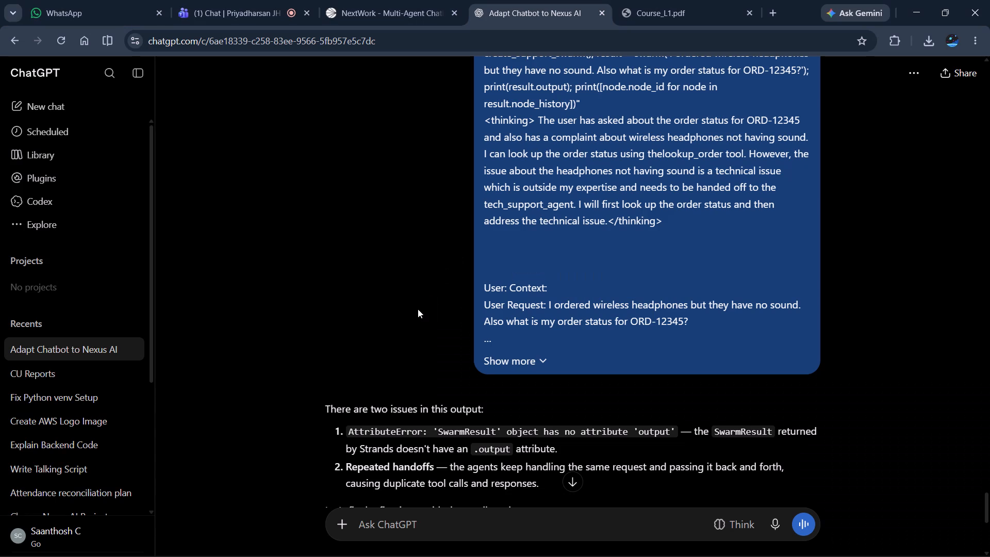
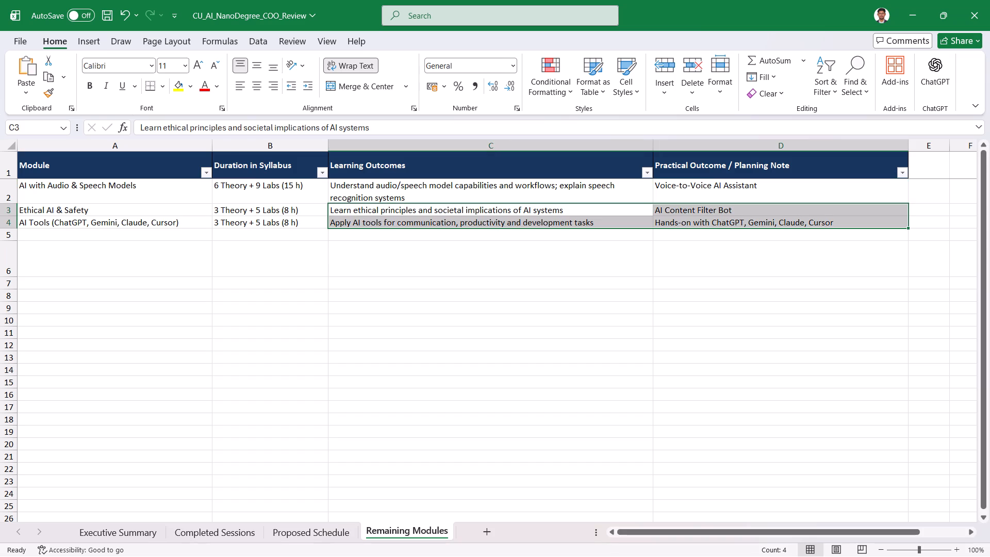
{"action": "left_click_drag", "start_coordinate": [183, 209], "coordinate": [348, 217]}
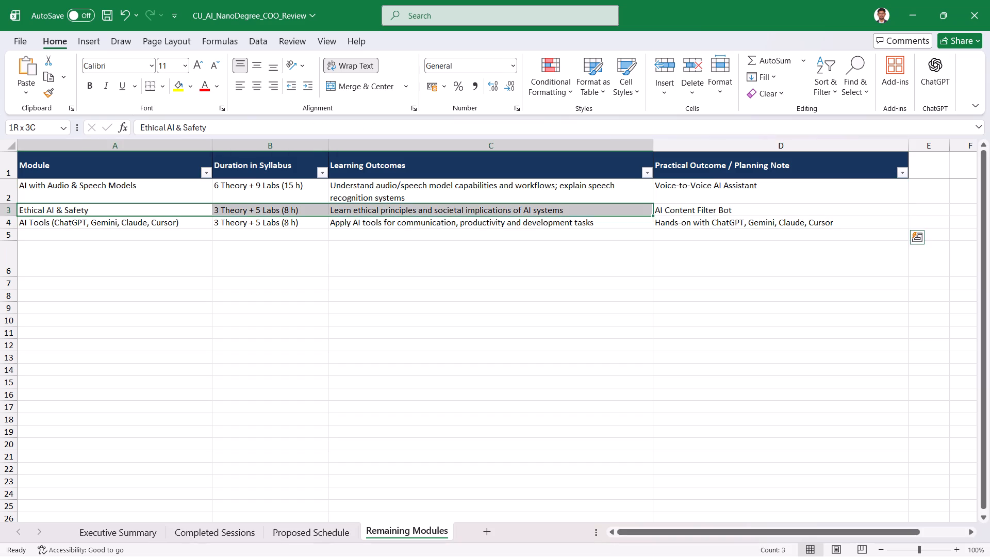
{"action": "left_click_drag", "start_coordinate": [348, 217], "coordinate": [356, 224]}
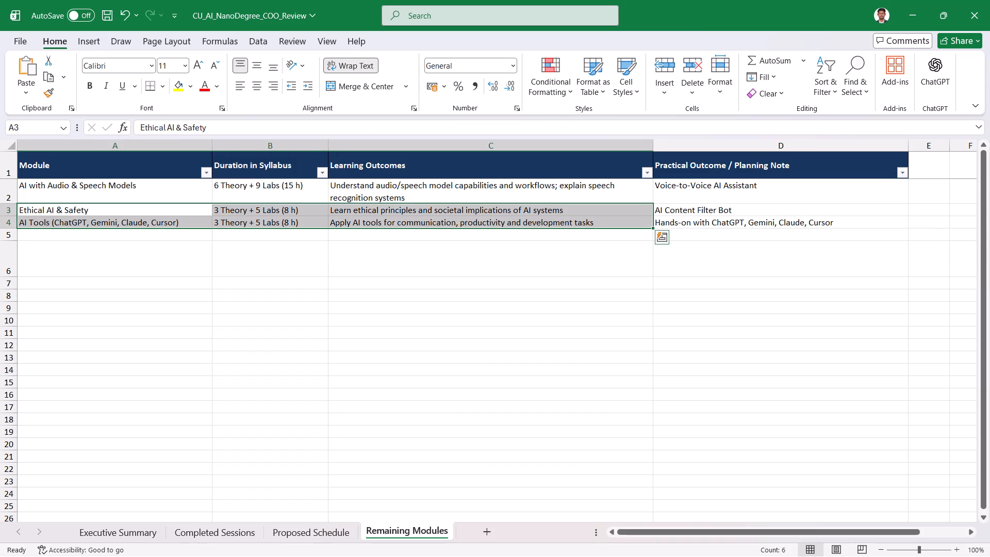
{"action": "left_click_drag", "start_coordinate": [700, 212], "coordinate": [275, 223]}
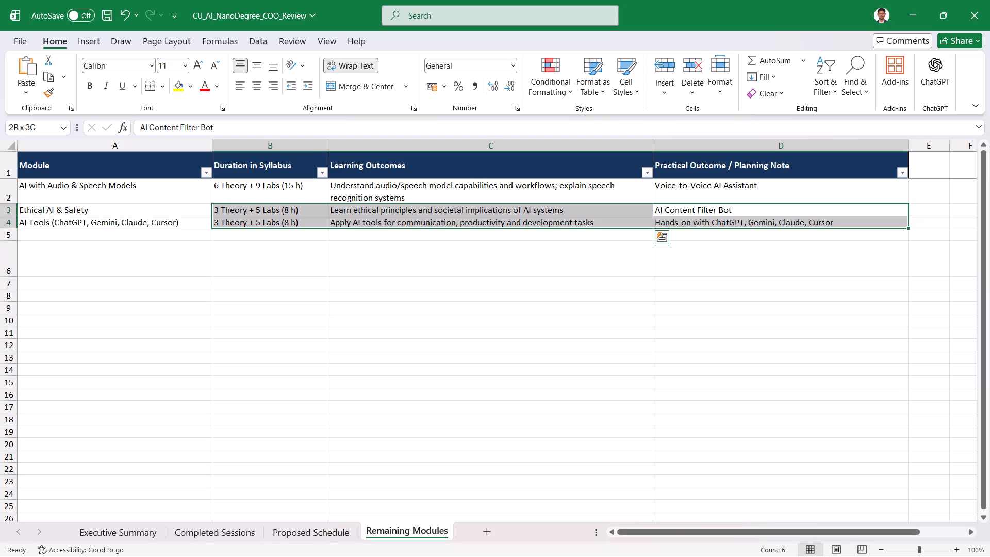
{"action": "left_click_drag", "start_coordinate": [275, 223], "coordinate": [206, 218]}
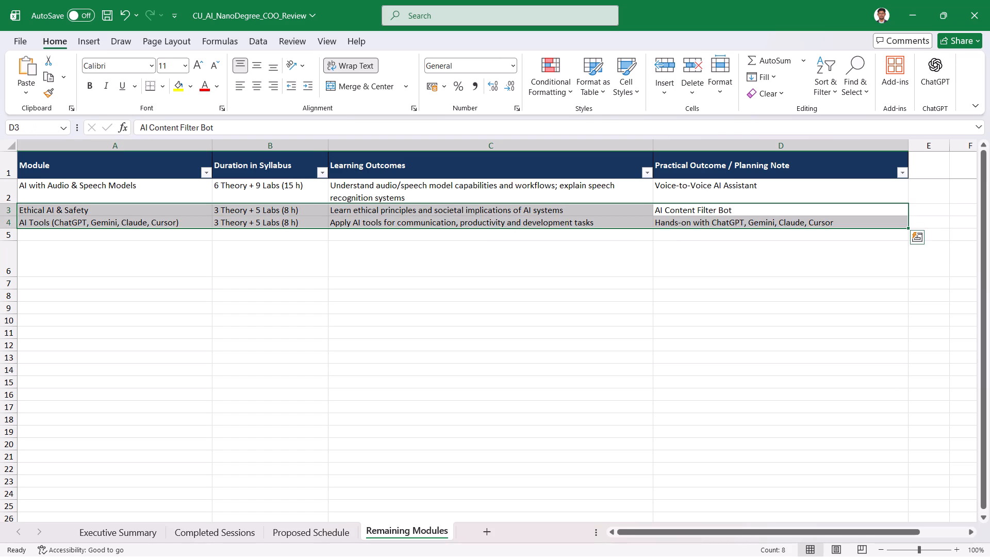
{"action": "left_click", "coordinate": [272, 294]}
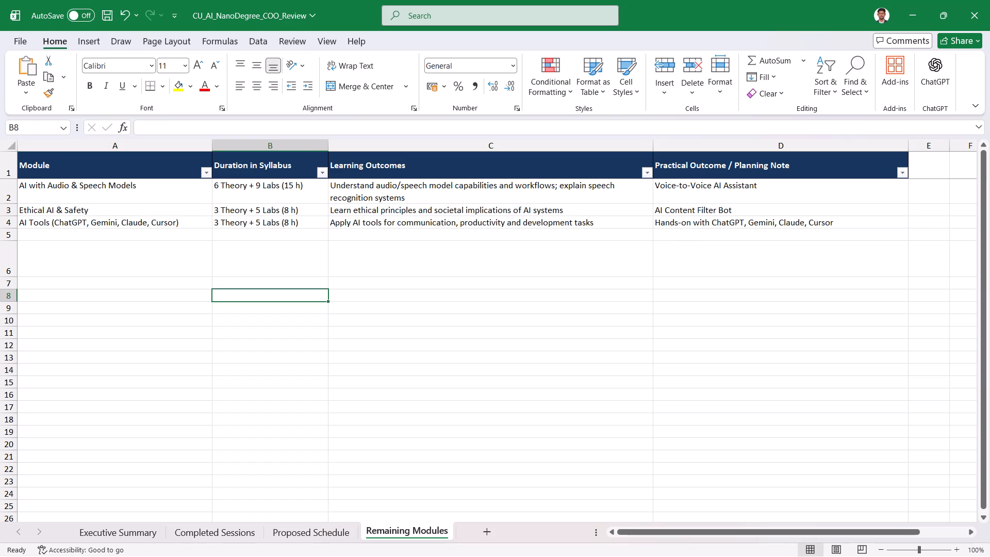
Auto-fit the heights of the emptied row 6 and of row 2 on the Remaining Modules sheet.
{"action": "double_click", "coordinate": [12, 274]}
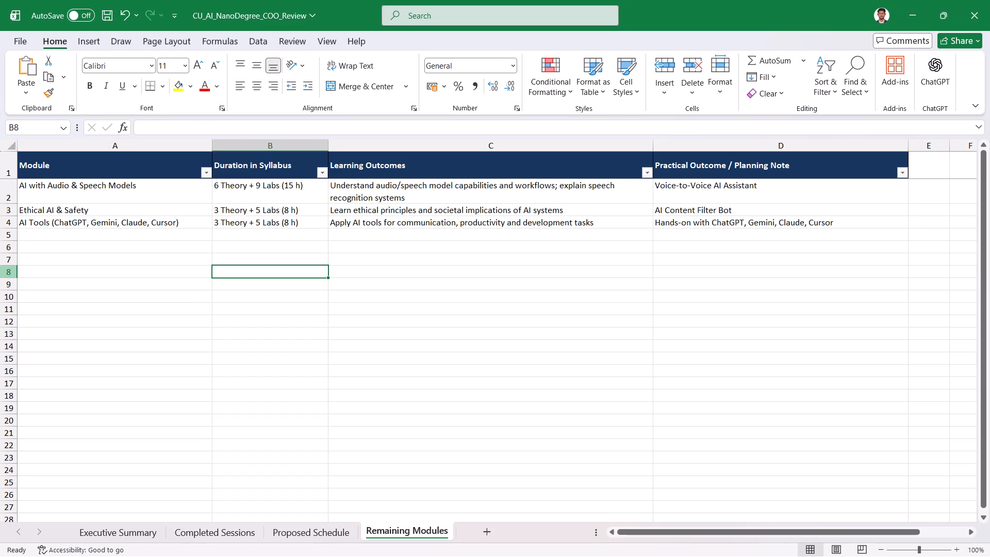
{"action": "double_click", "coordinate": [15, 205]}
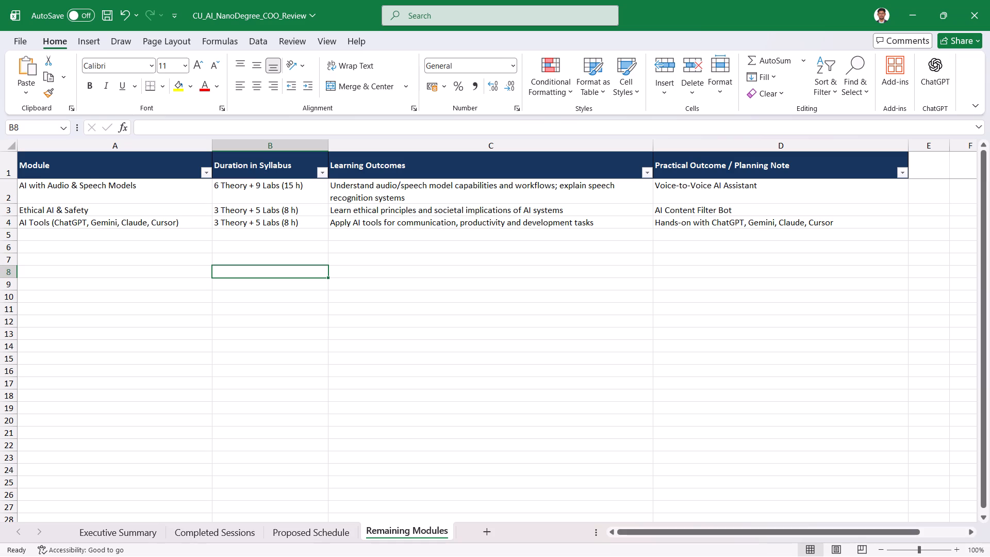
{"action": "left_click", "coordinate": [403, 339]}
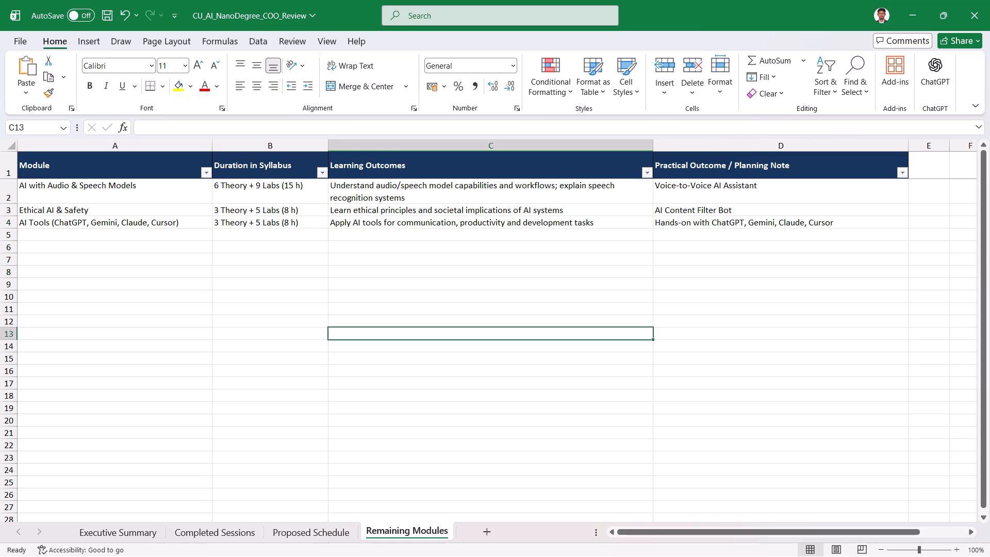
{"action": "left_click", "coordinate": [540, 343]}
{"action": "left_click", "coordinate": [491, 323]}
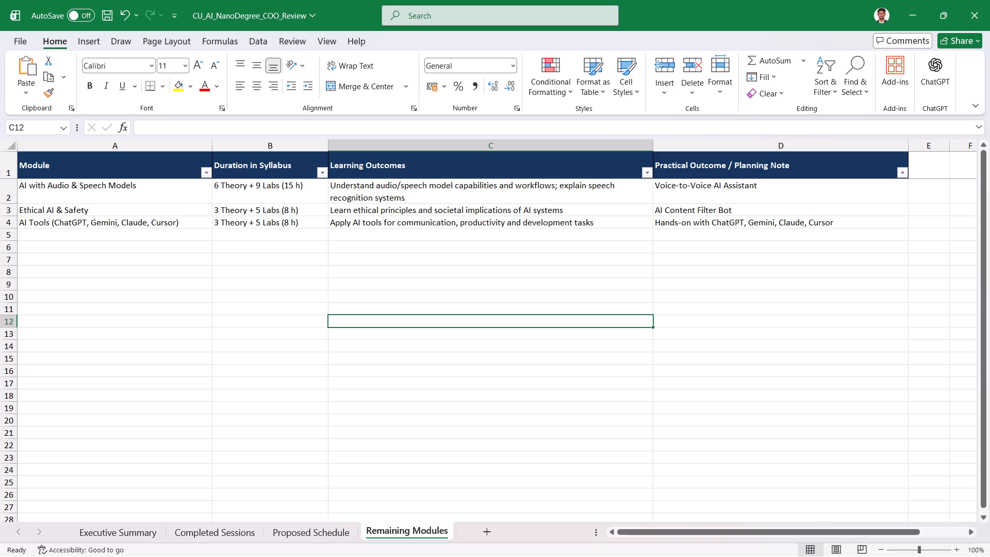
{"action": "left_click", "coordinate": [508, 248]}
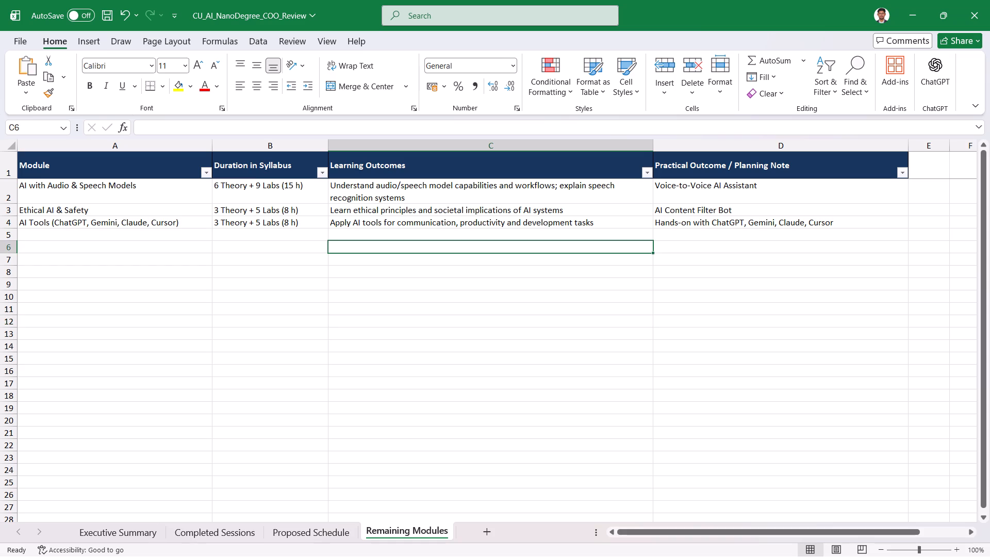
Review the Proposed Schedule sheet, examining the slots and topics of the first Audio & Speech sessions.
{"action": "left_click", "coordinate": [307, 523]}
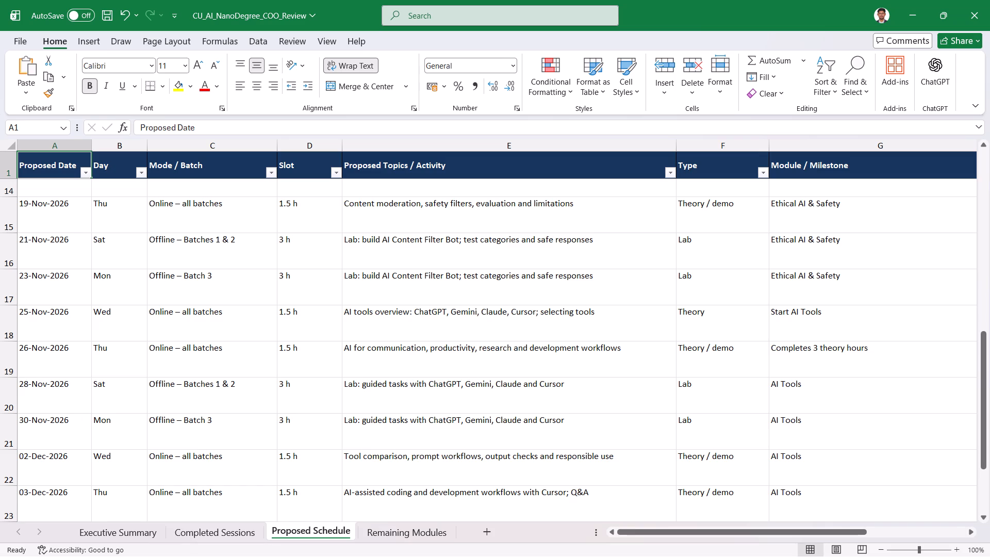
{"action": "scroll", "coordinate": [399, 408], "scroll_direction": "down", "scroll_amount": 3}
{"action": "scroll", "coordinate": [399, 408], "scroll_direction": "up", "scroll_amount": 3}
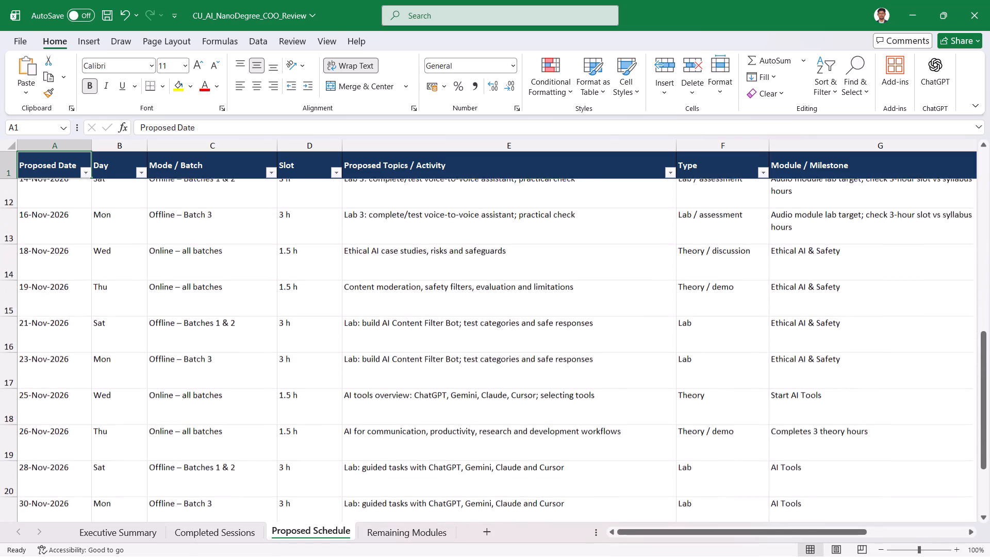
{"action": "scroll", "coordinate": [399, 408], "scroll_direction": "up", "scroll_amount": 6}
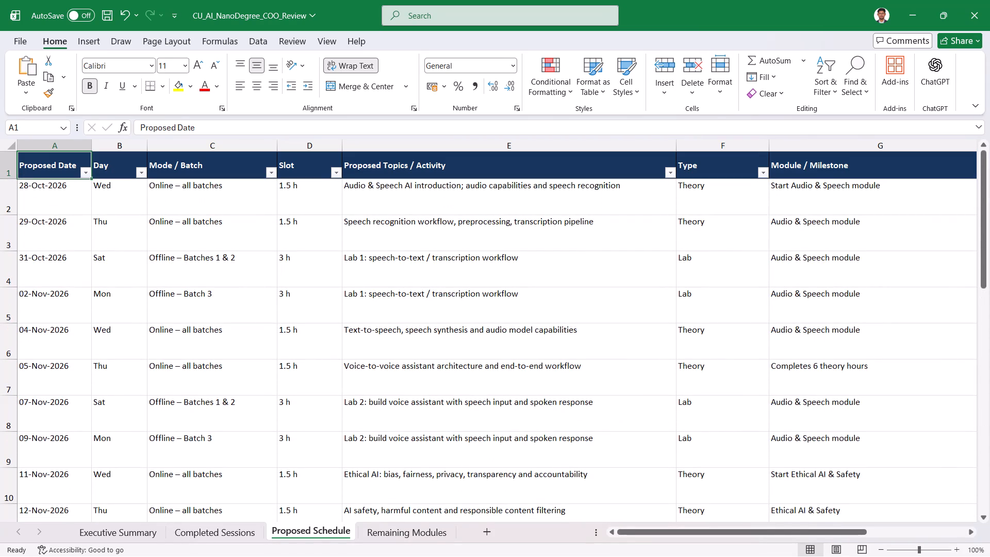
{"action": "left_click", "coordinate": [547, 203]}
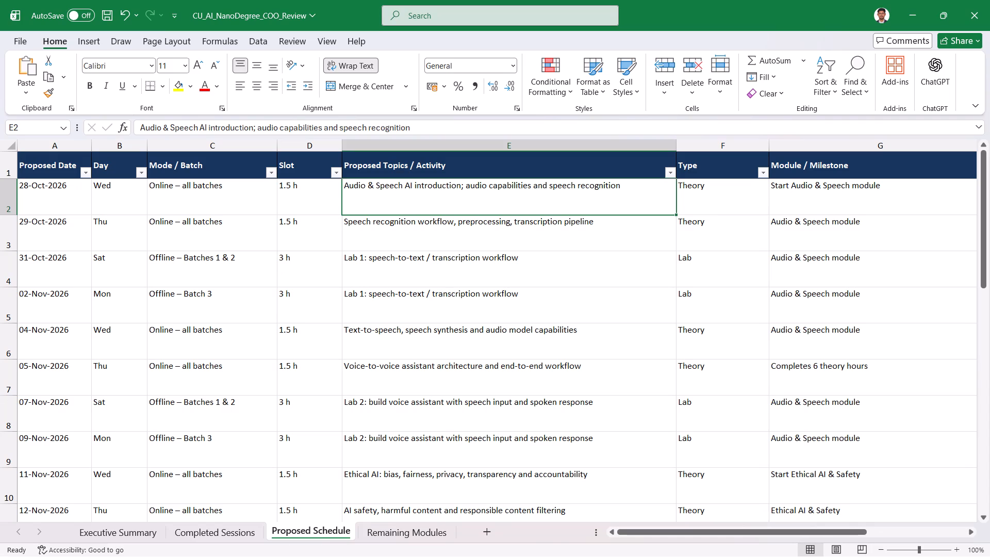
{"action": "left_click", "coordinate": [614, 226]}
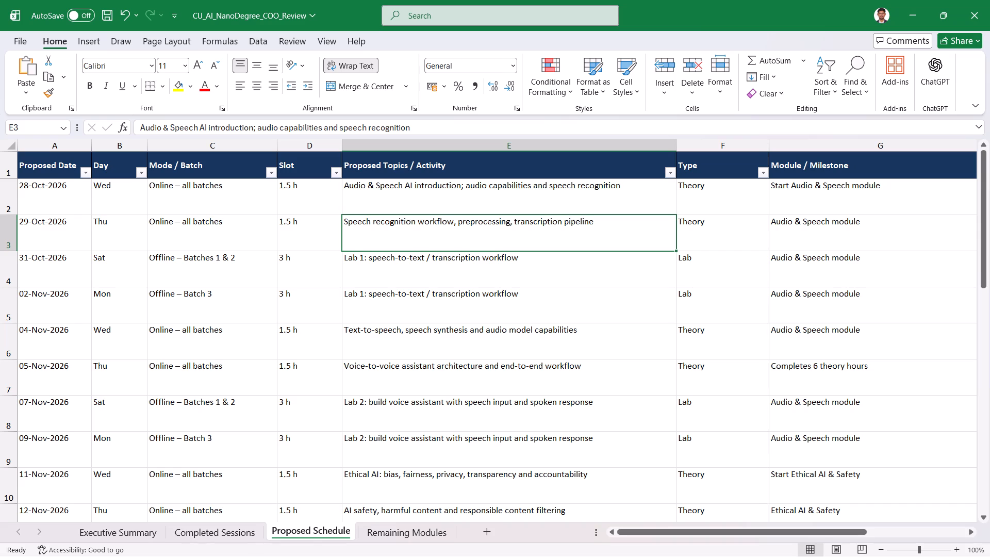
{"action": "scroll", "coordinate": [583, 233], "scroll_direction": "right", "scroll_amount": 3}
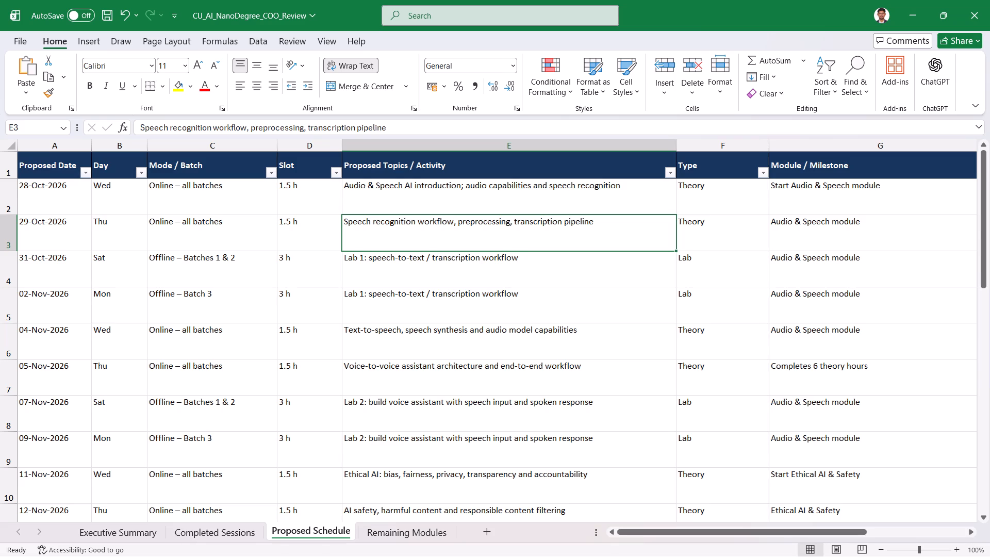
{"action": "left_click", "coordinate": [335, 201]}
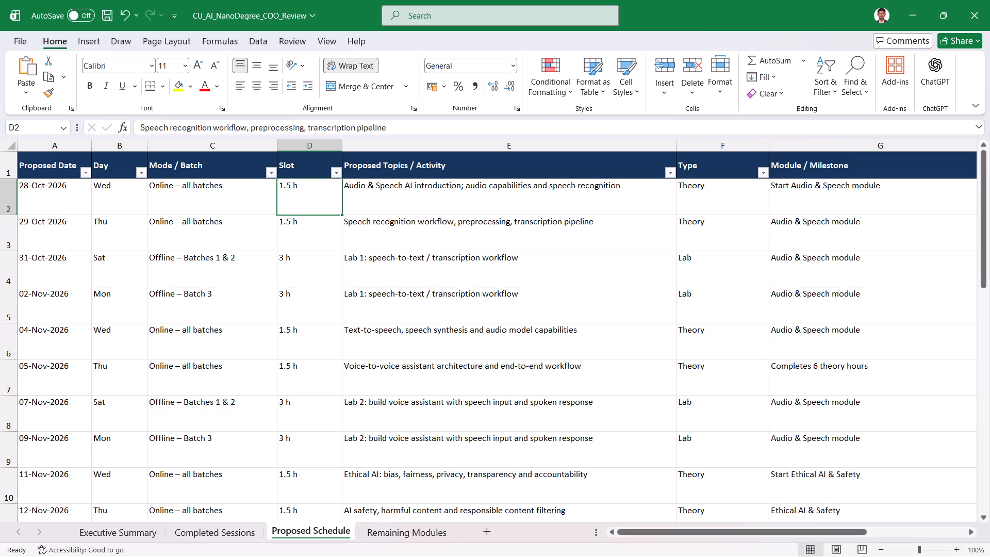
Examine the first 28-Oct-2026 session across its columns on the Proposed Schedule sheet, including the milestone and calendar-check entries.
{"action": "left_click", "coordinate": [393, 204]}
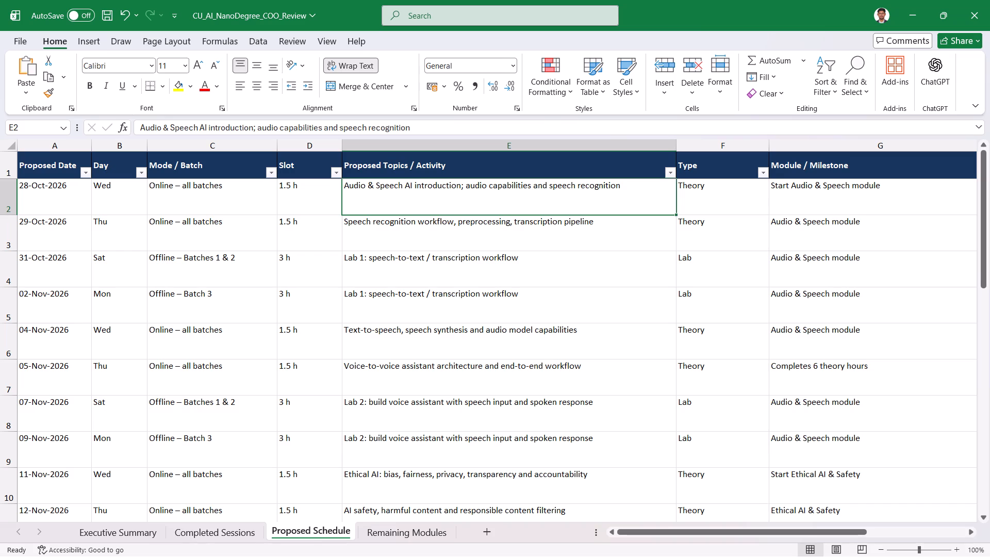
{"action": "left_click", "coordinate": [124, 197]}
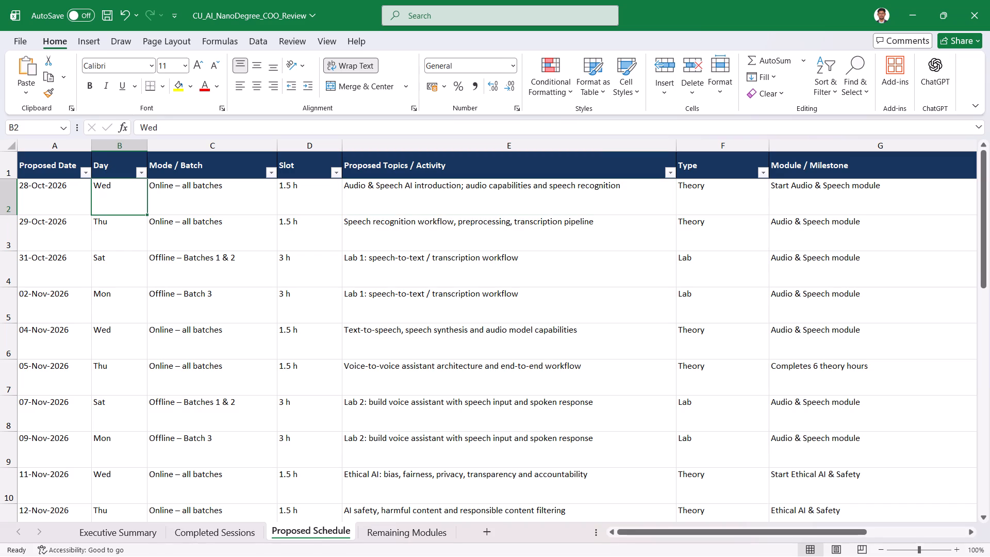
{"action": "left_click_drag", "start_coordinate": [81, 195], "coordinate": [384, 193]}
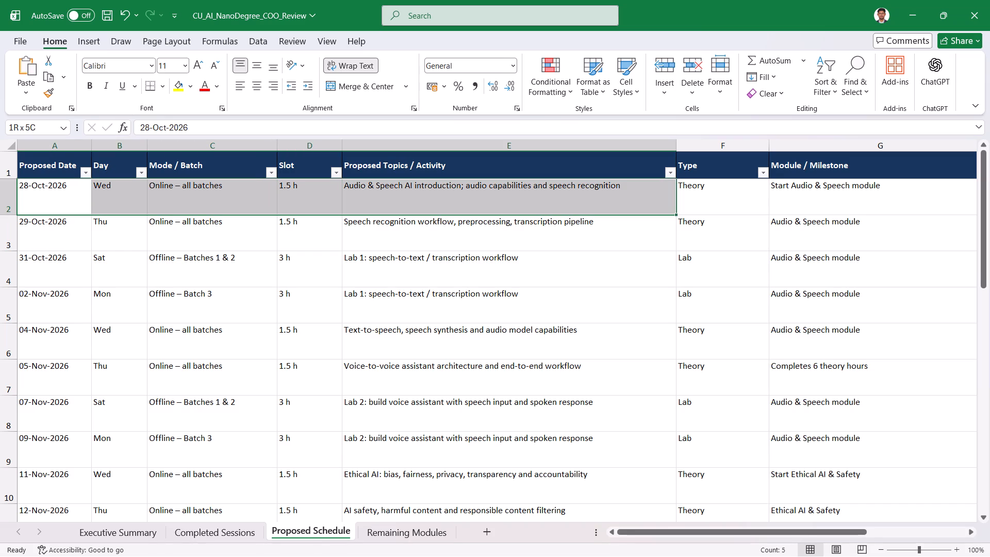
{"action": "left_click_drag", "start_coordinate": [384, 193], "coordinate": [374, 191]}
{"action": "left_click_drag", "start_coordinate": [835, 194], "coordinate": [60, 184]}
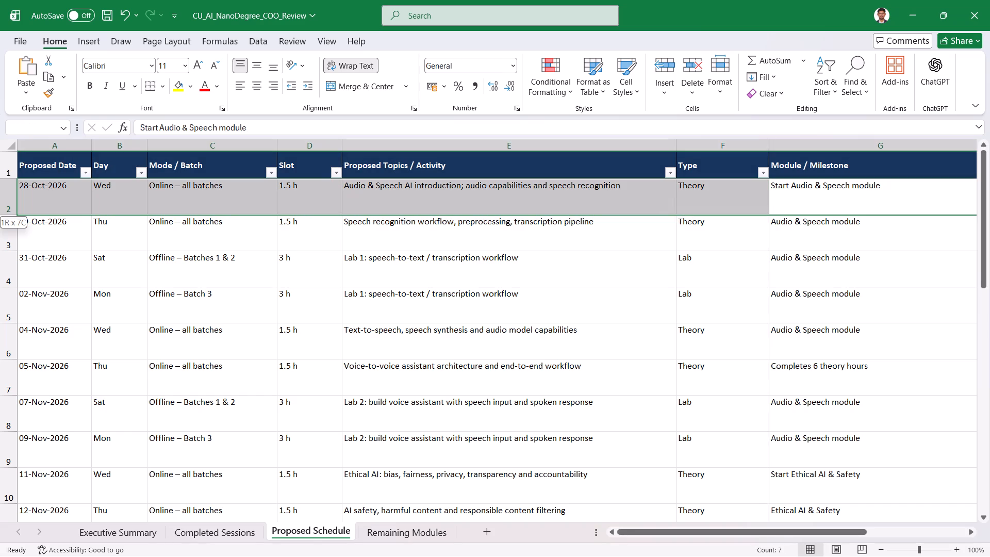
{"action": "left_click_drag", "start_coordinate": [60, 184], "coordinate": [68, 201]}
{"action": "left_click", "coordinate": [68, 201]}
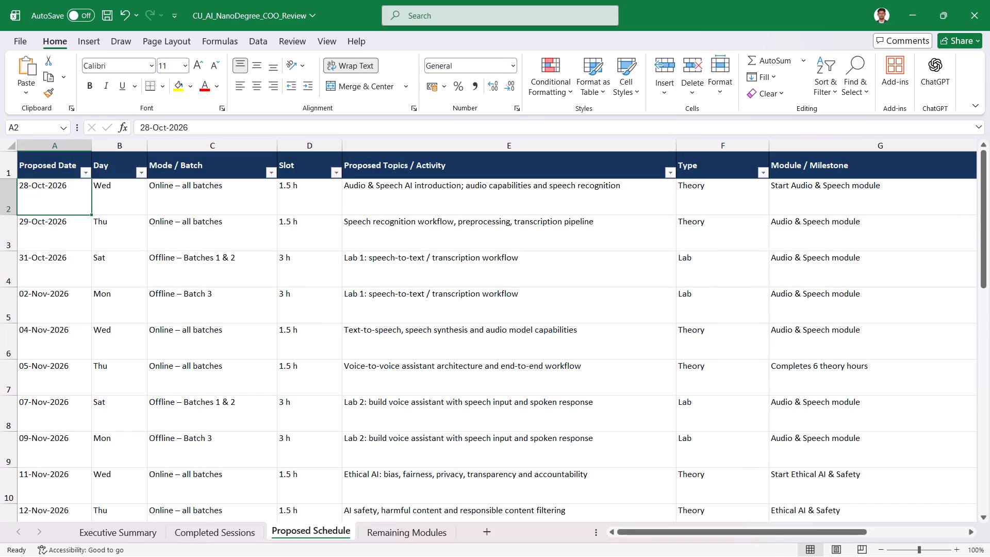
{"action": "left_click", "coordinate": [68, 201]}
{"action": "left_click_drag", "start_coordinate": [88, 202], "coordinate": [169, 192]}
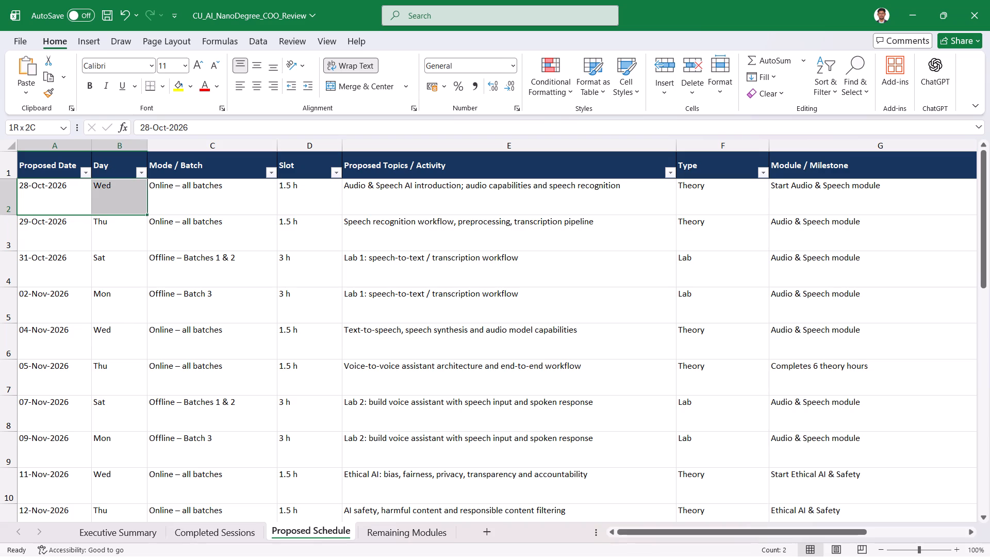
{"action": "left_click_drag", "start_coordinate": [169, 192], "coordinate": [587, 206]}
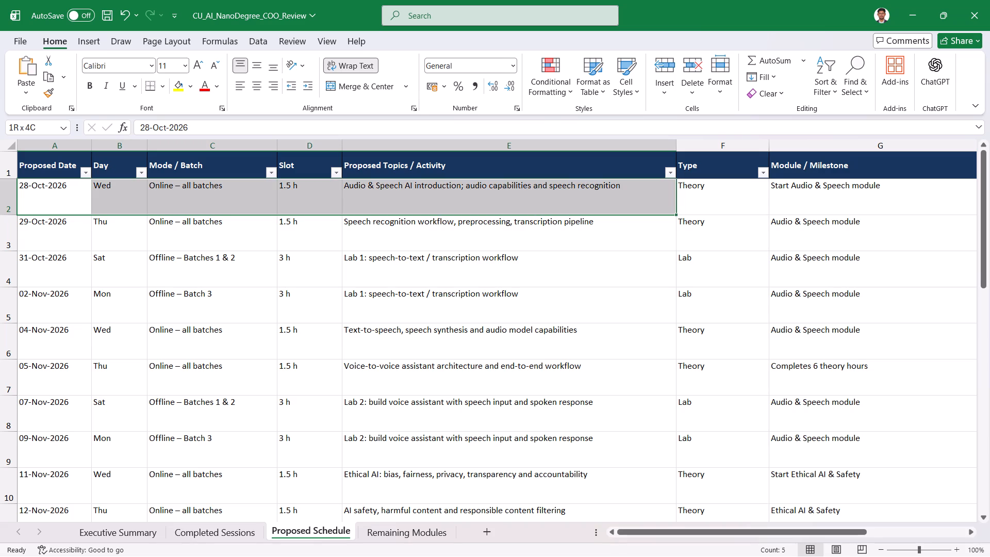
{"action": "left_click_drag", "start_coordinate": [587, 206], "coordinate": [584, 205]}
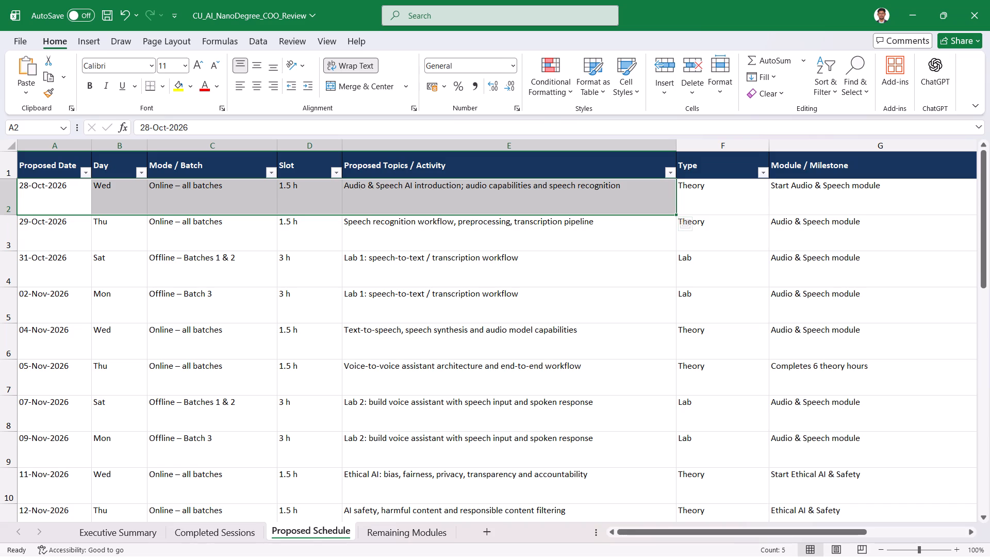
{"action": "scroll", "coordinate": [642, 305], "scroll_direction": "left", "scroll_amount": 3}
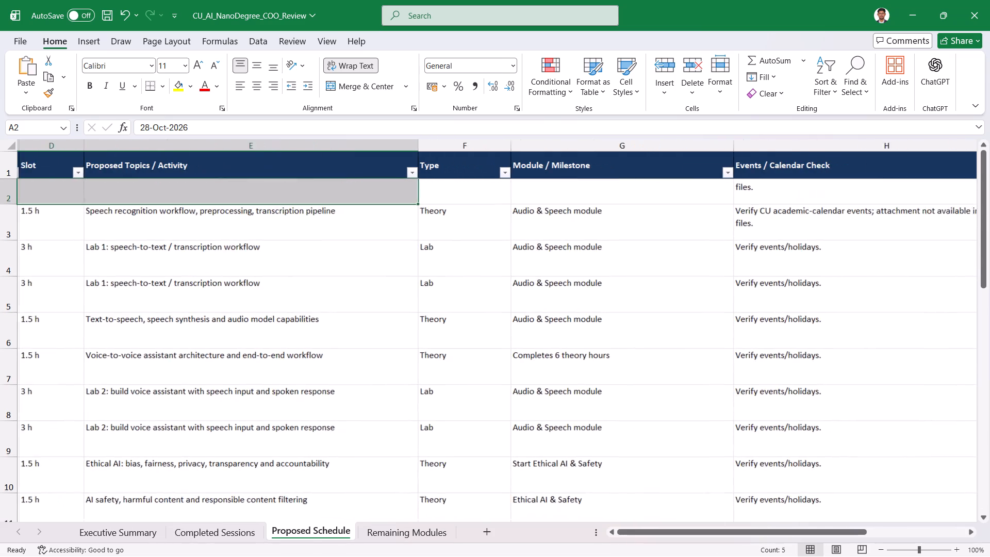
{"action": "scroll", "coordinate": [642, 305], "scroll_direction": "up", "scroll_amount": 2}
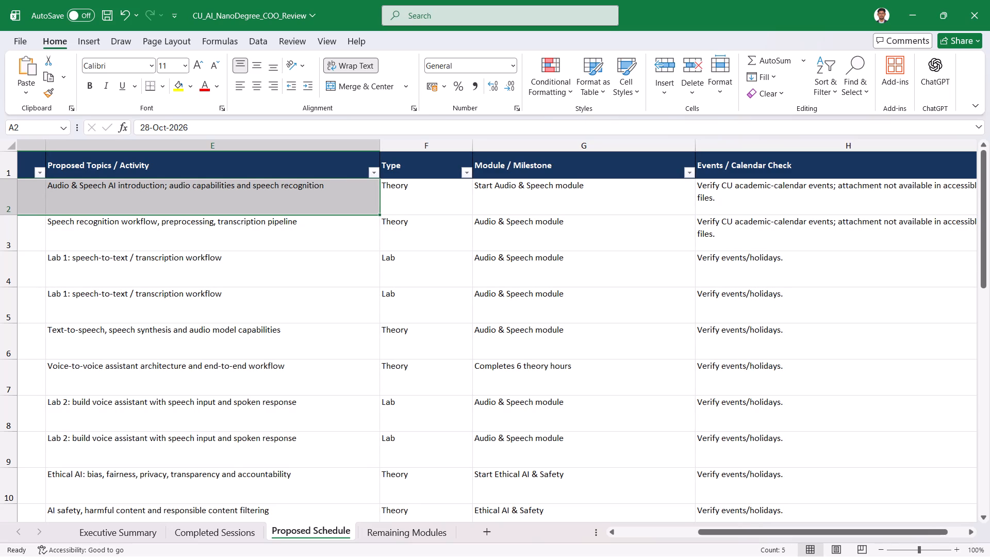
{"action": "scroll", "coordinate": [642, 305], "scroll_direction": "up", "scroll_amount": 1}
Review the dates, batches, topics, attendance, feedback responses and notes of all sessions on the Completed Sessions sheet.
{"action": "left_click", "coordinate": [236, 529]}
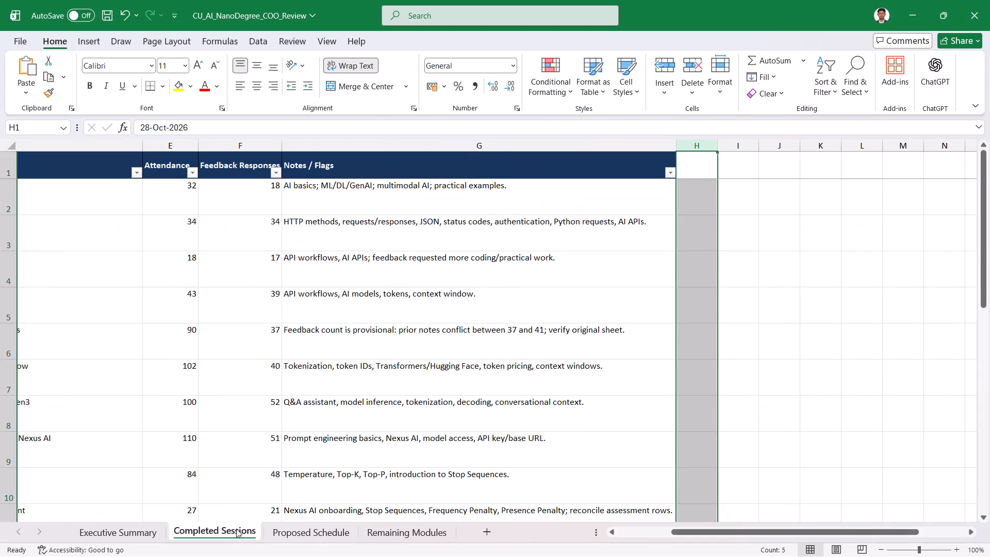
{"action": "scroll", "coordinate": [344, 354], "scroll_direction": "right", "scroll_amount": 7}
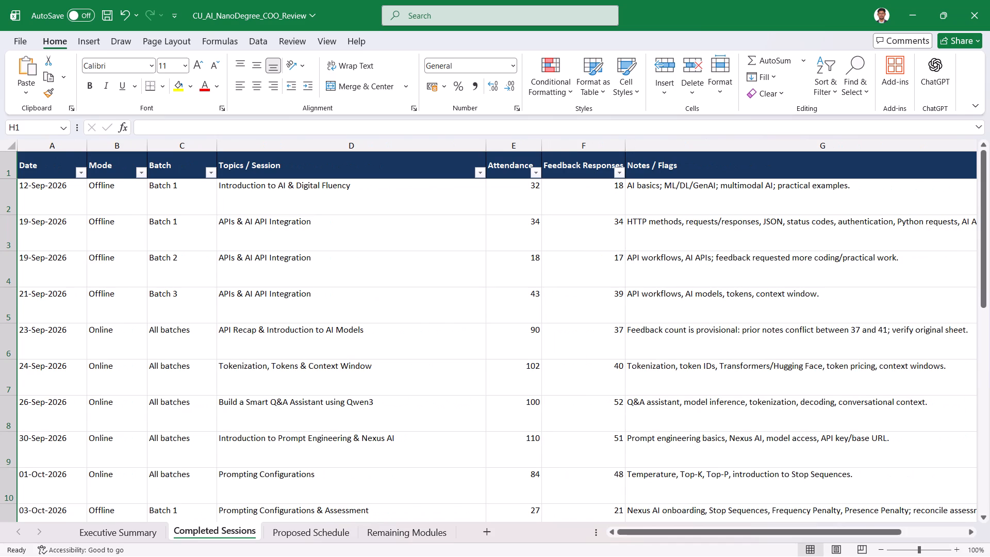
{"action": "scroll", "coordinate": [344, 354], "scroll_direction": "down", "scroll_amount": 2}
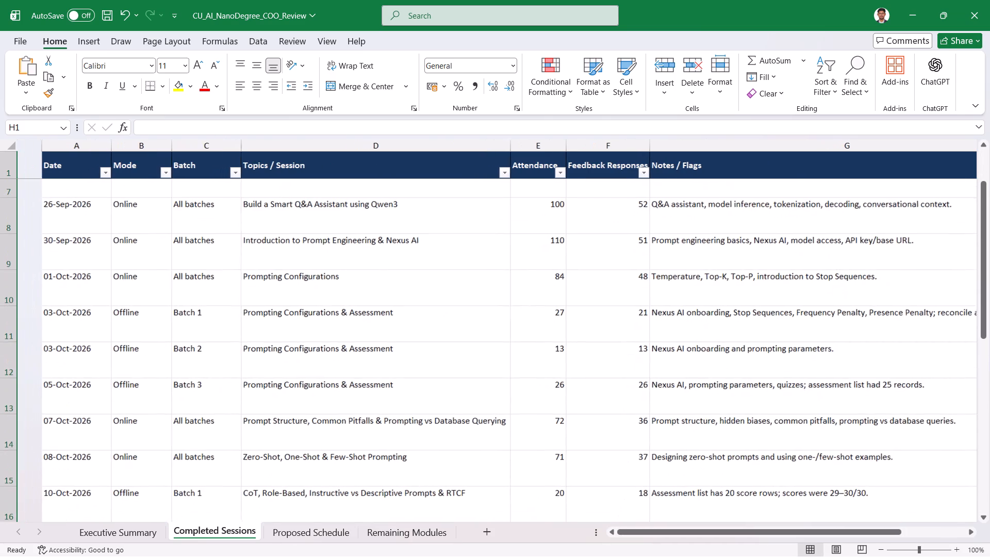
{"action": "scroll", "coordinate": [344, 354], "scroll_direction": "down", "scroll_amount": 5}
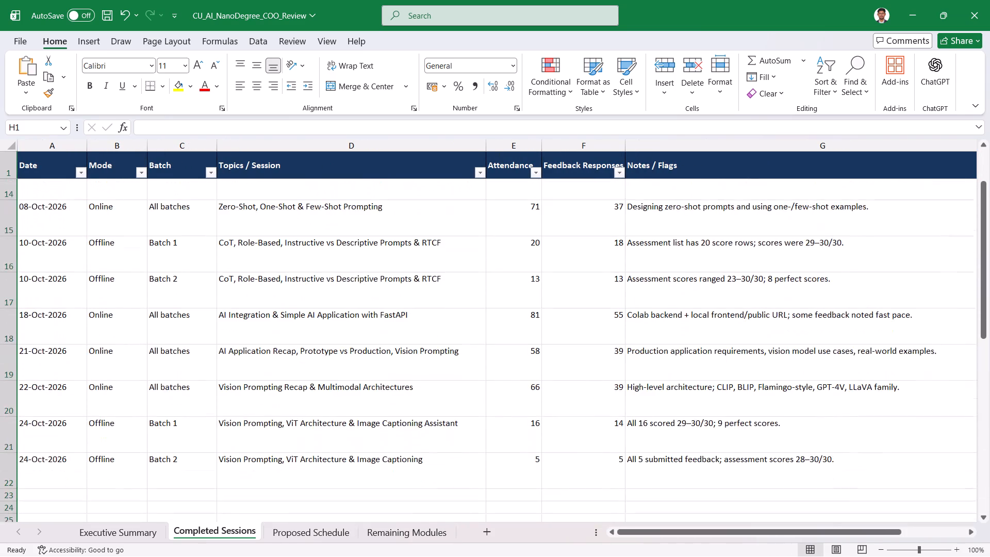
{"action": "scroll", "coordinate": [344, 354], "scroll_direction": "down", "scroll_amount": 3}
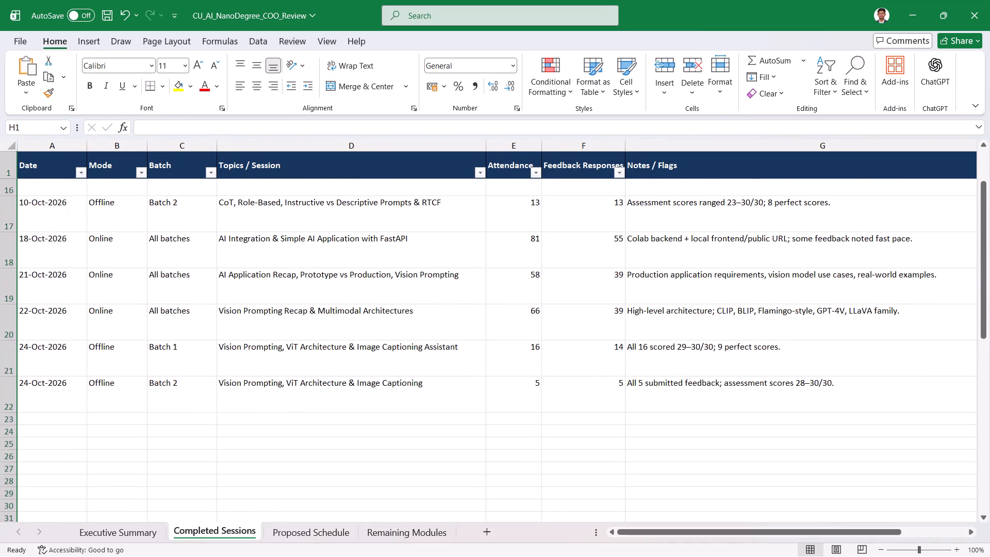
{"action": "scroll", "coordinate": [344, 354], "scroll_direction": "down", "scroll_amount": 1}
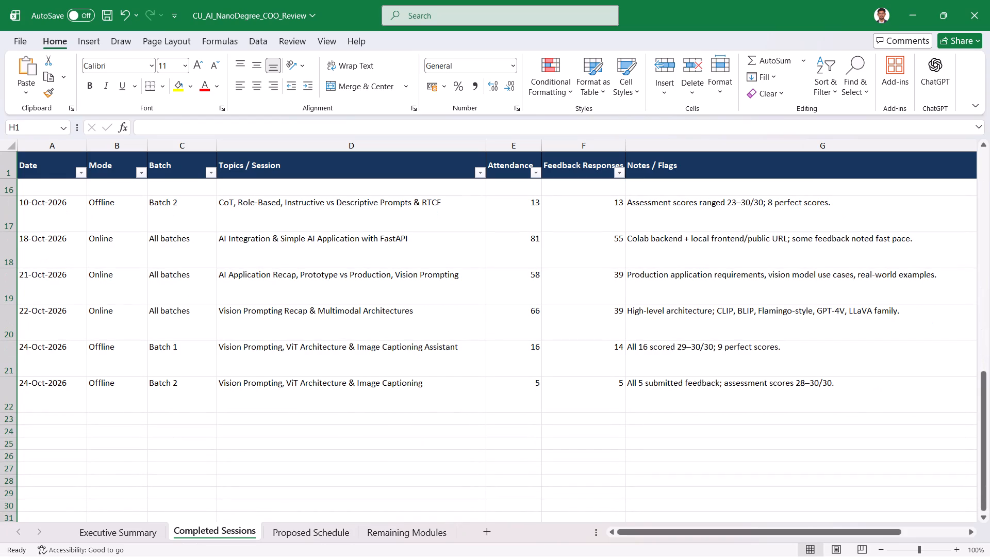
{"action": "scroll", "coordinate": [447, 362], "scroll_direction": "up", "scroll_amount": 1}
{"action": "scroll", "coordinate": [531, 322], "scroll_direction": "up", "scroll_amount": 9}
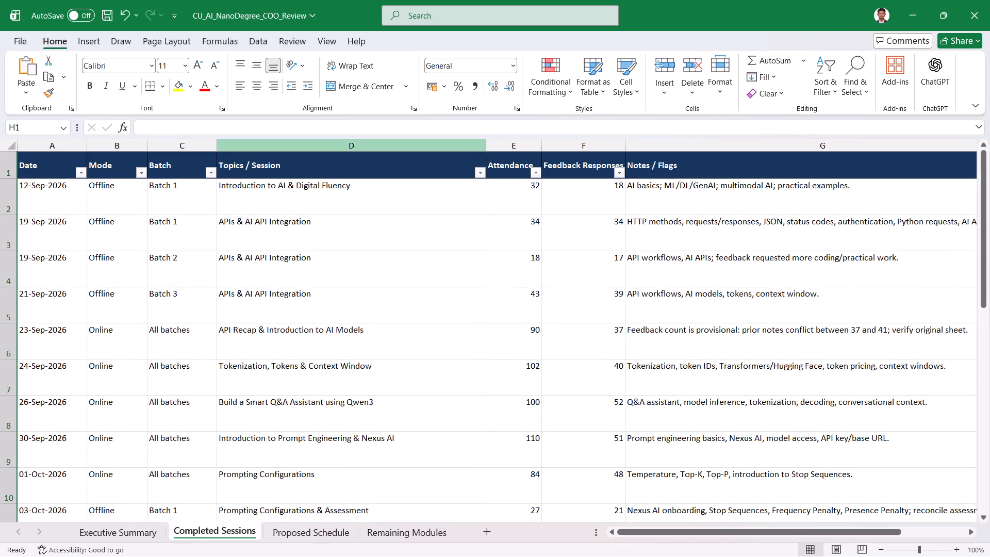
Insert a new column before Topics / Session on the Completed Sessions sheet and give it the header Module.
{"action": "left_click", "coordinate": [277, 150]}
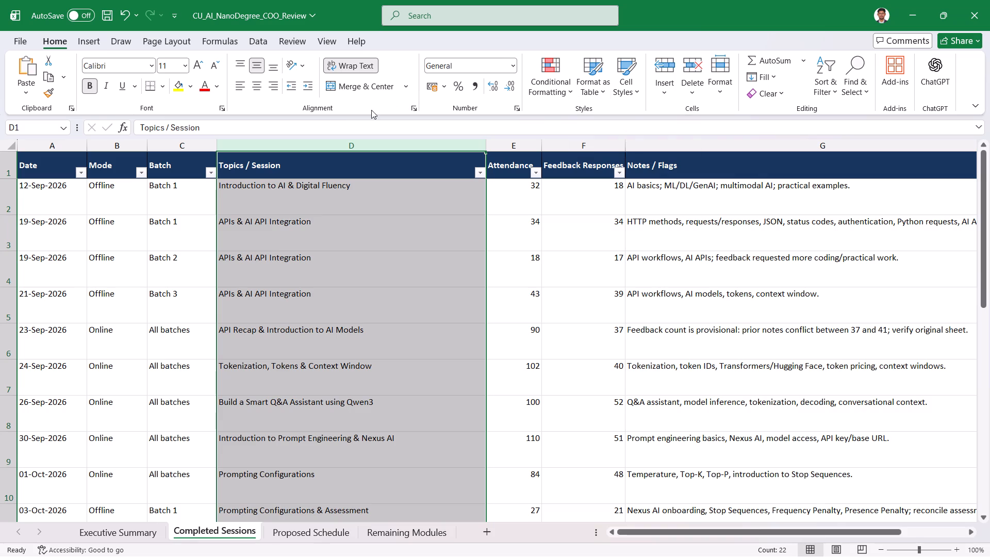
{"action": "left_click", "coordinate": [663, 64]}
{"action": "left_click", "coordinate": [253, 174]}
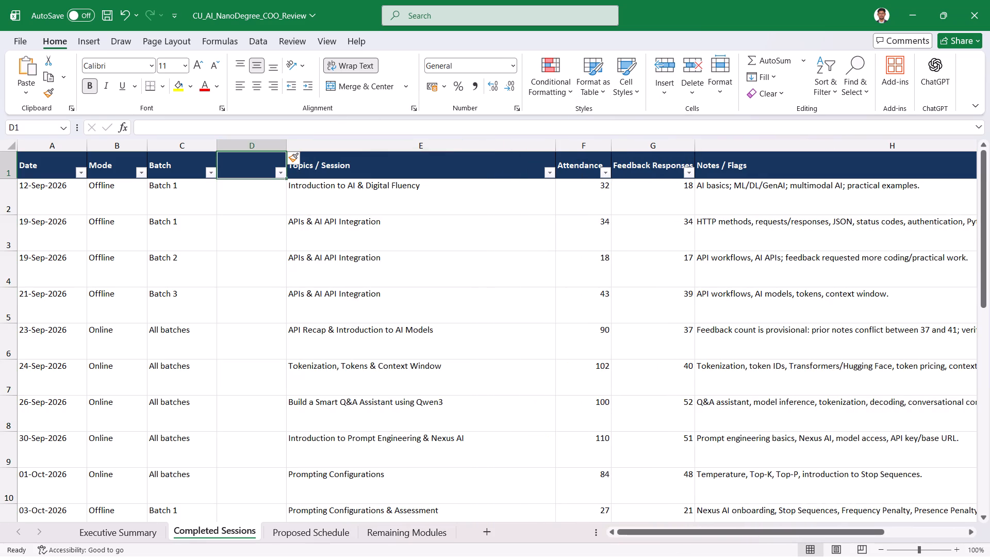
{"action": "key", "text": "shift+m"}
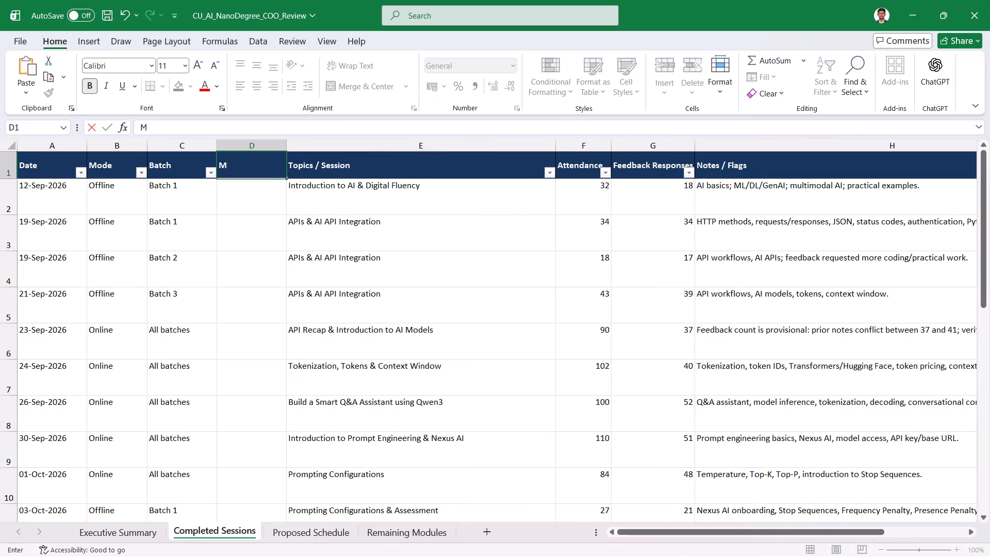
{"action": "type", "text": "odu"}
{"action": "type", "text": "le"}
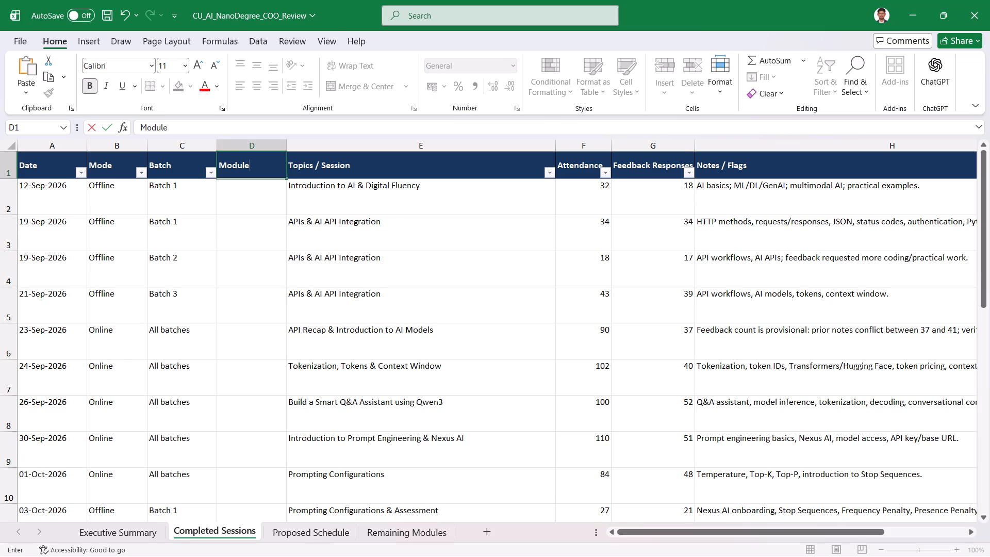
{"action": "key", "text": "Return"}
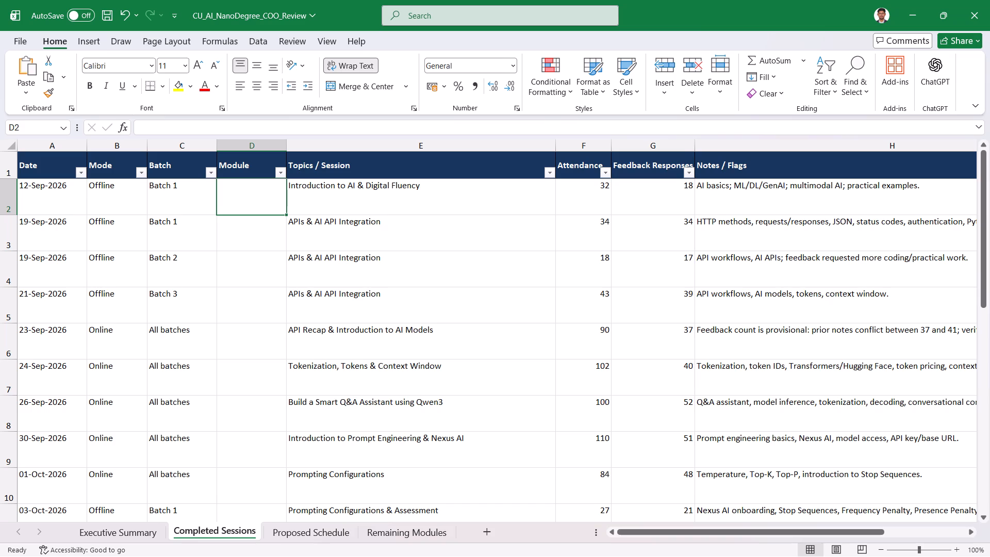
Center the Module header horizontally in its cell on the Completed Sessions sheet.
{"action": "left_click", "coordinate": [250, 165]}
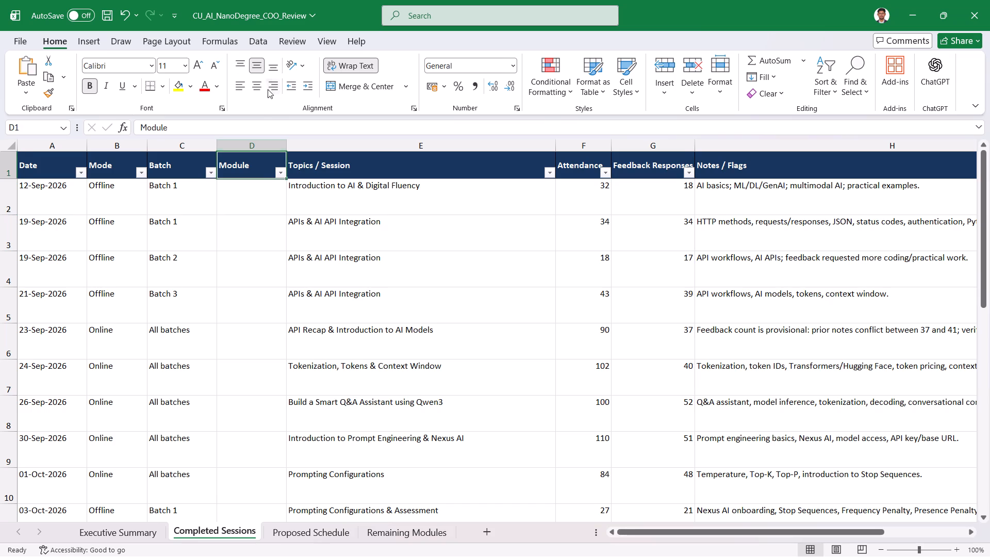
{"action": "left_click", "coordinate": [261, 85]}
{"action": "left_click", "coordinate": [243, 203]}
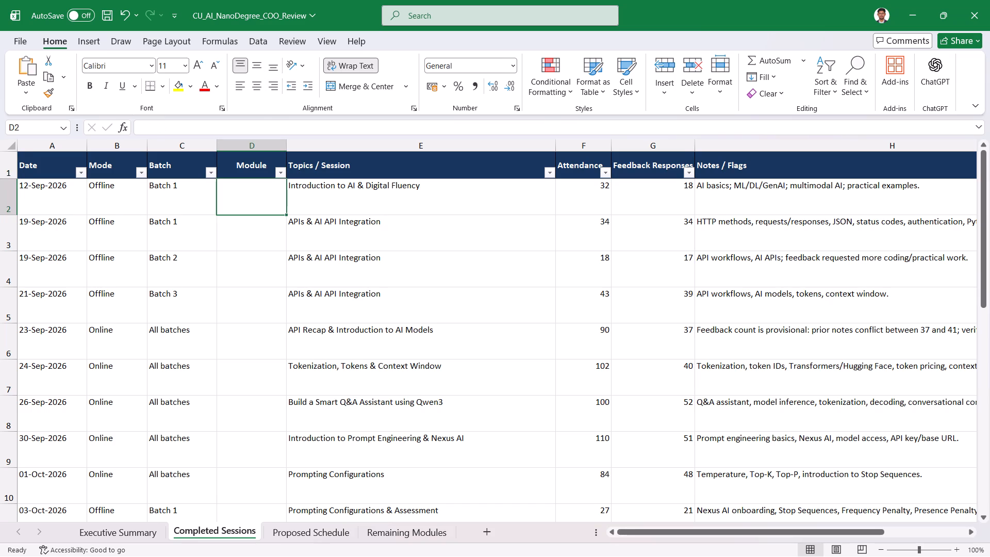
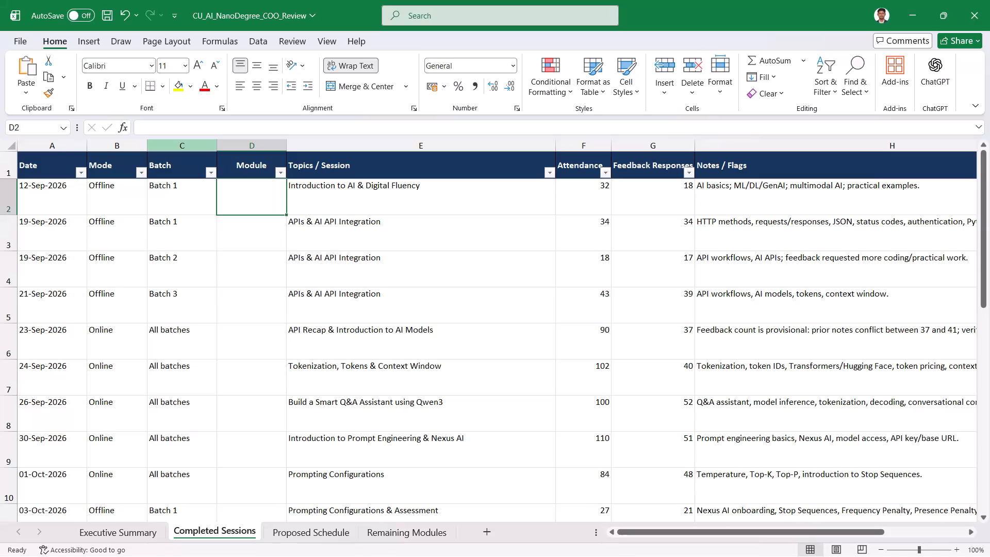
Copy the component name Introduction to AI & Digital Fluency from the Course_L1.pdf curriculum table into Module cell D2 of the Completed Sessions sheet.
{"action": "left_click", "coordinate": [186, 145]}
{"action": "left_click", "coordinate": [246, 213]}
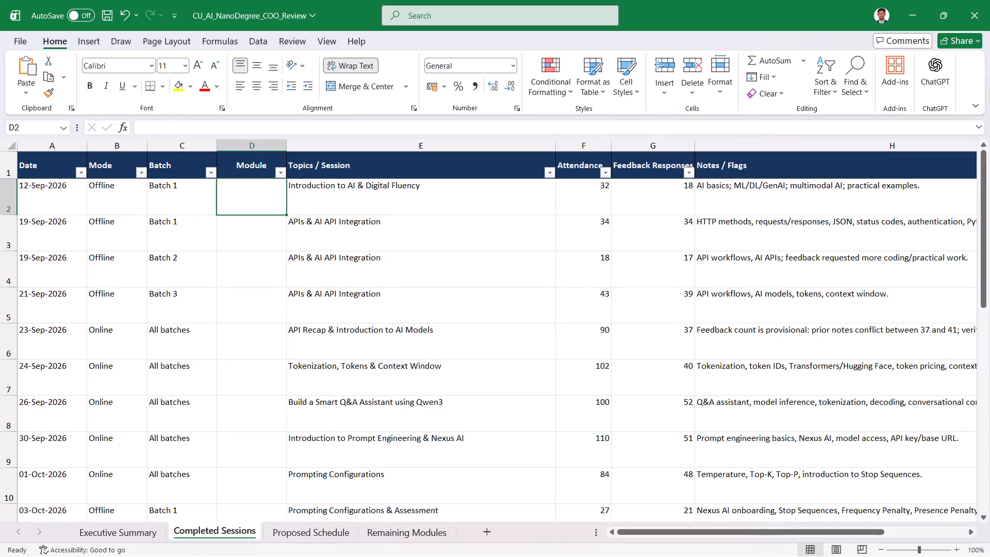
{"action": "key", "text": "alt+Tab"}
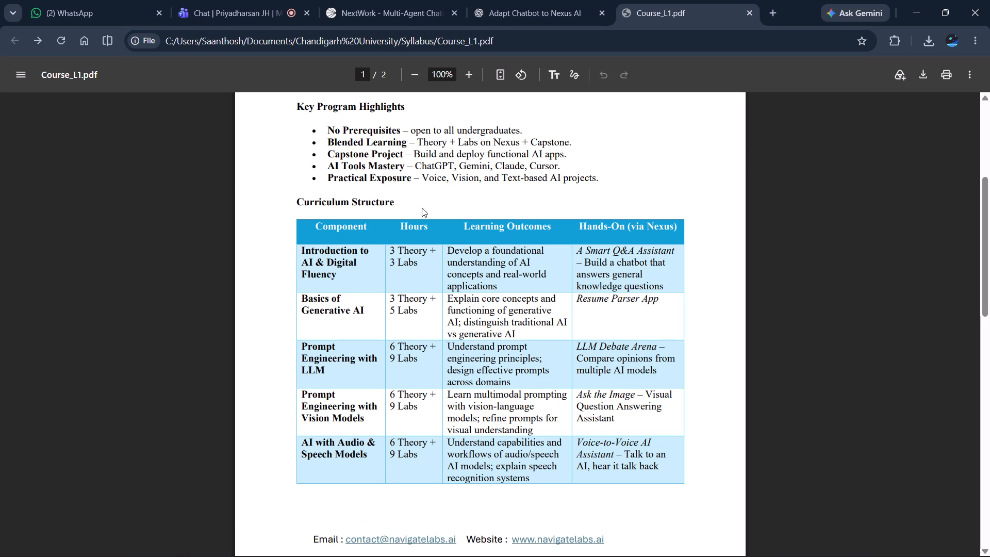
{"action": "left_click_drag", "start_coordinate": [342, 278], "coordinate": [312, 261]}
{"action": "left_click_drag", "start_coordinate": [312, 261], "coordinate": [300, 249]}
{"action": "key", "text": "ctrl+c"}
{"action": "left_click", "coordinate": [416, 291]}
{"action": "key", "text": "alt+Tab"}
{"action": "key", "text": "ctrl+v"}
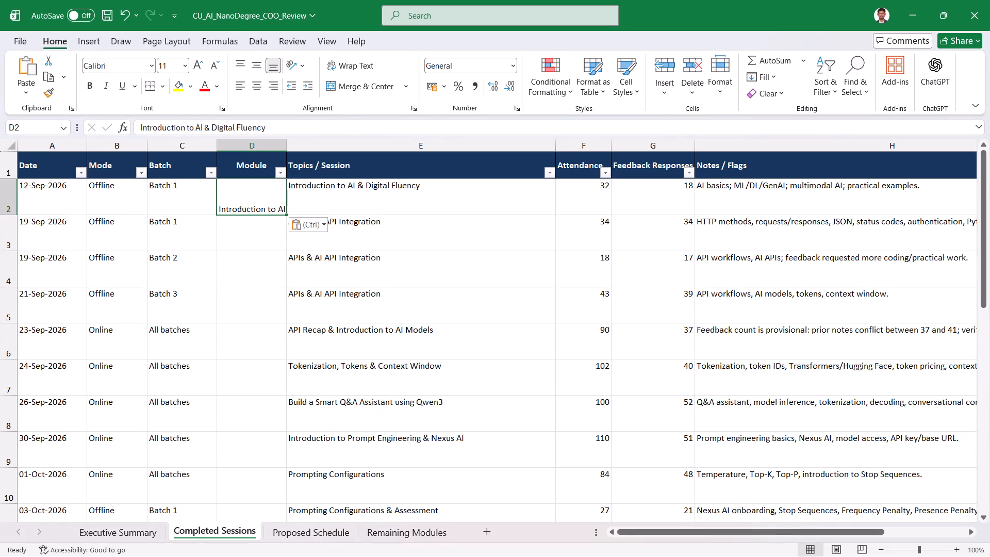
Wrap and vertically middle-align the text in Module cell D2, and auto-fit the Module column's width.
{"action": "left_click", "coordinate": [268, 193]}
{"action": "left_click", "coordinate": [358, 60]}
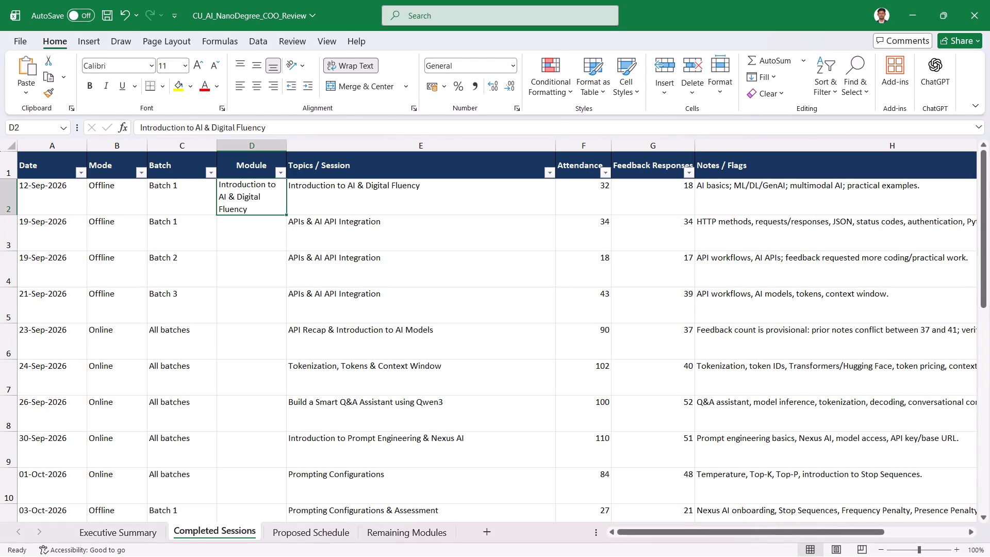
{"action": "left_click", "coordinate": [258, 190]}
{"action": "double_click", "coordinate": [289, 141]}
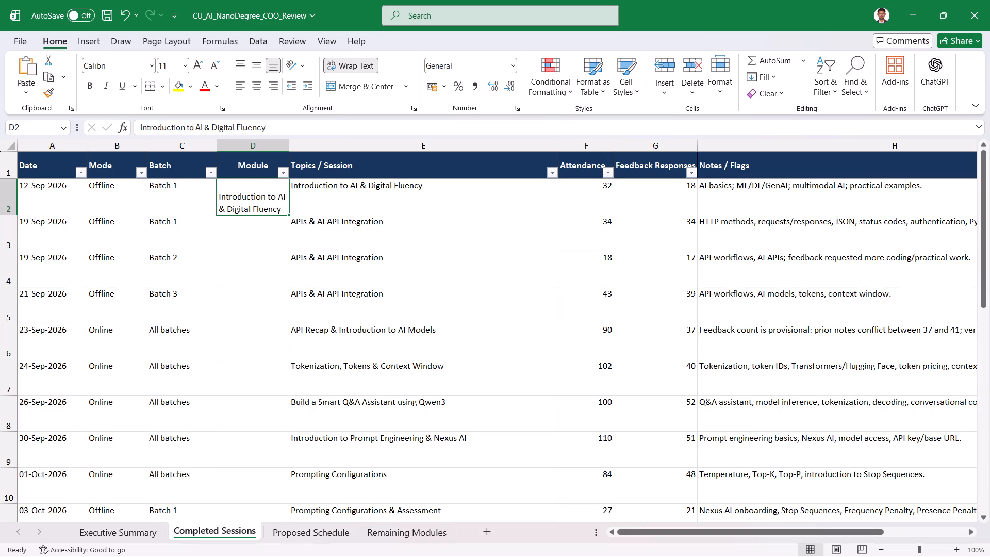
{"action": "left_click", "coordinate": [252, 65]}
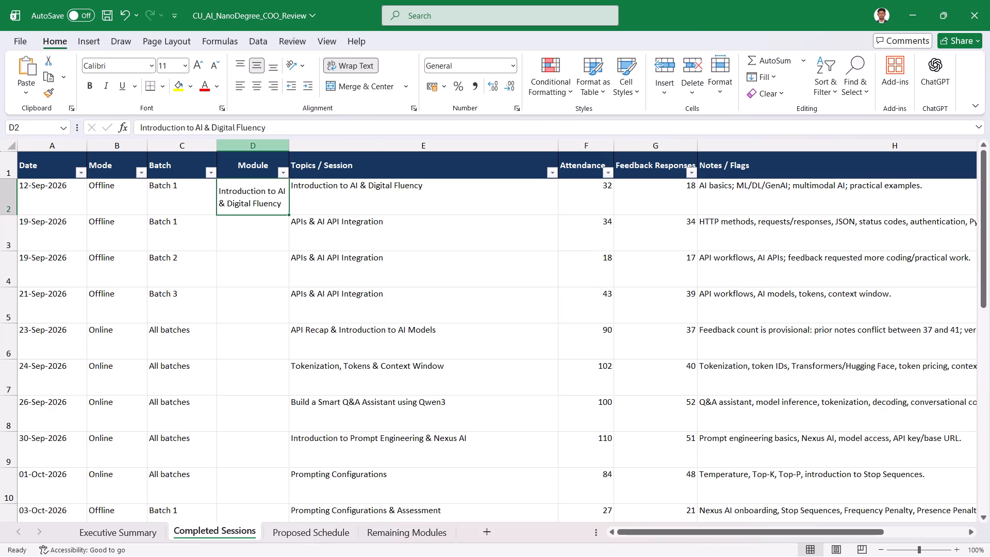
Merge and center Module cells D2 to D5 so Introduction to AI & Digital Fluency spans the sessions from 12-Sep to 21-Sep-2026.
{"action": "left_click_drag", "start_coordinate": [269, 197], "coordinate": [272, 236]}
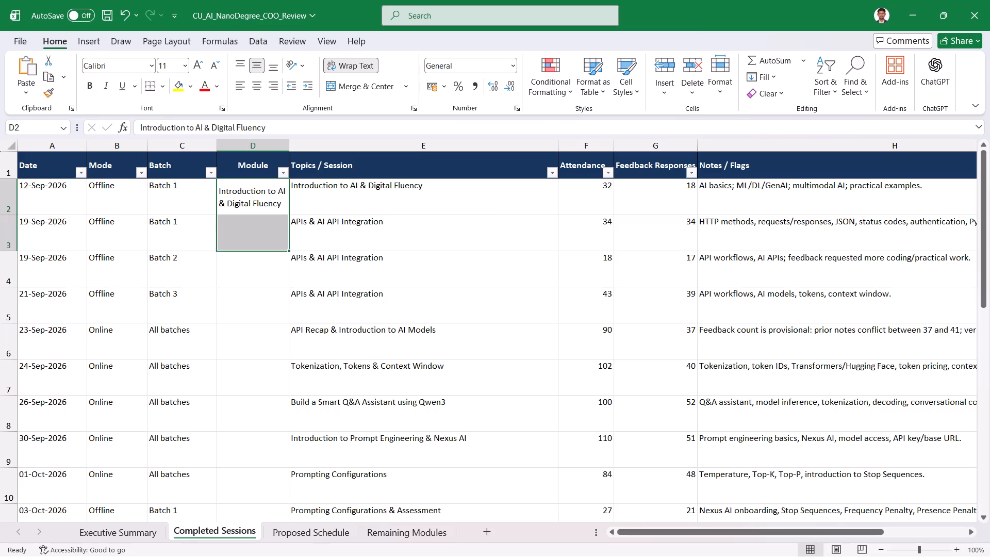
{"action": "left_click_drag", "start_coordinate": [272, 236], "coordinate": [265, 300]}
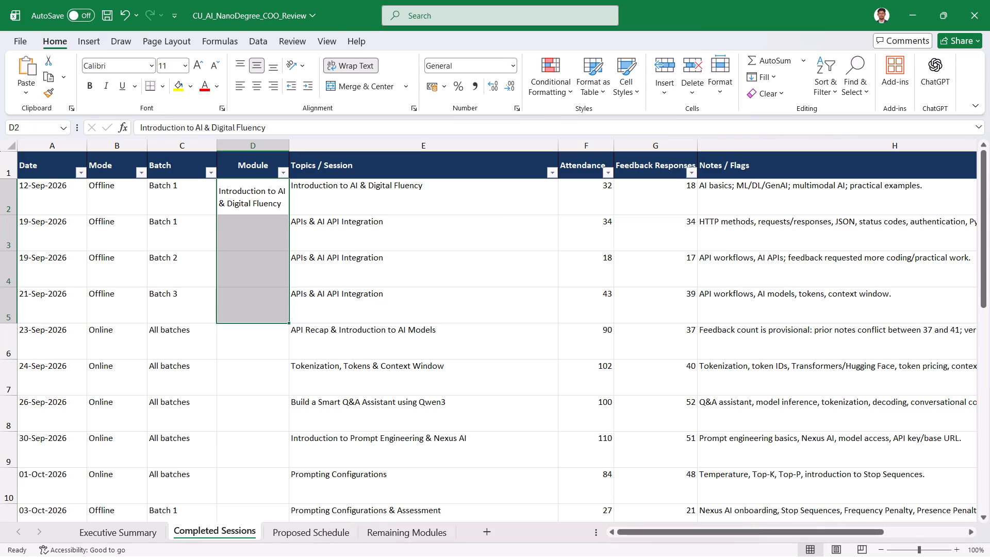
{"action": "left_click", "coordinate": [351, 87]}
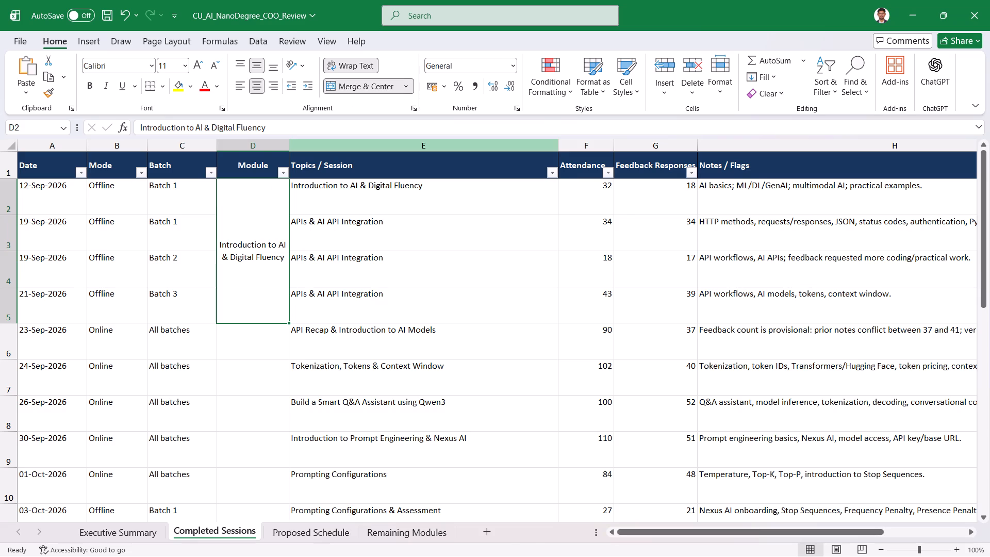
Copy the component name Basics of Generative AI from the Course_L1.pdf curriculum table into Module cell D6, the 23-Sep-2026 session.
{"action": "key", "text": "alt+Tab"}
{"action": "scroll", "coordinate": [433, 351], "scroll_direction": "down", "scroll_amount": 1}
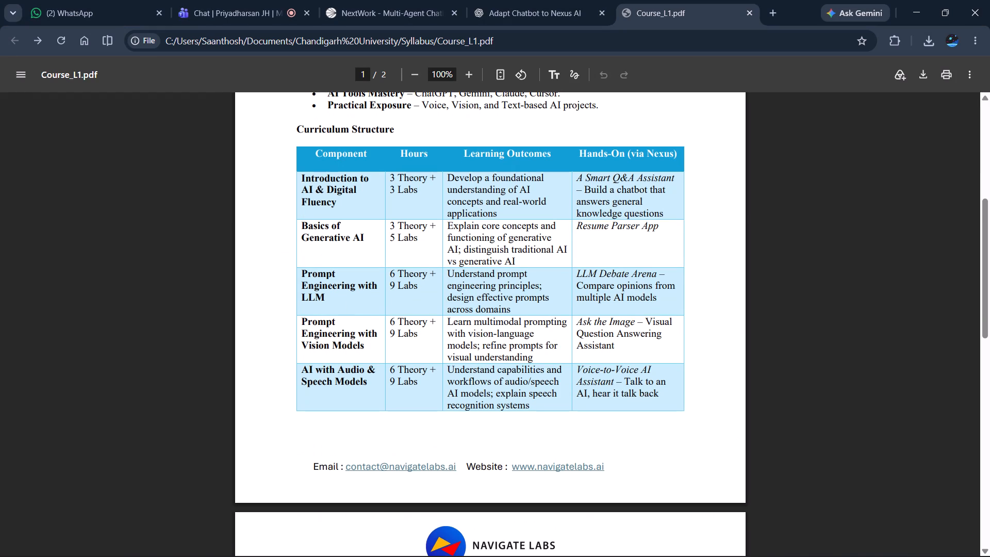
{"action": "left_click_drag", "start_coordinate": [300, 225], "coordinate": [369, 237]}
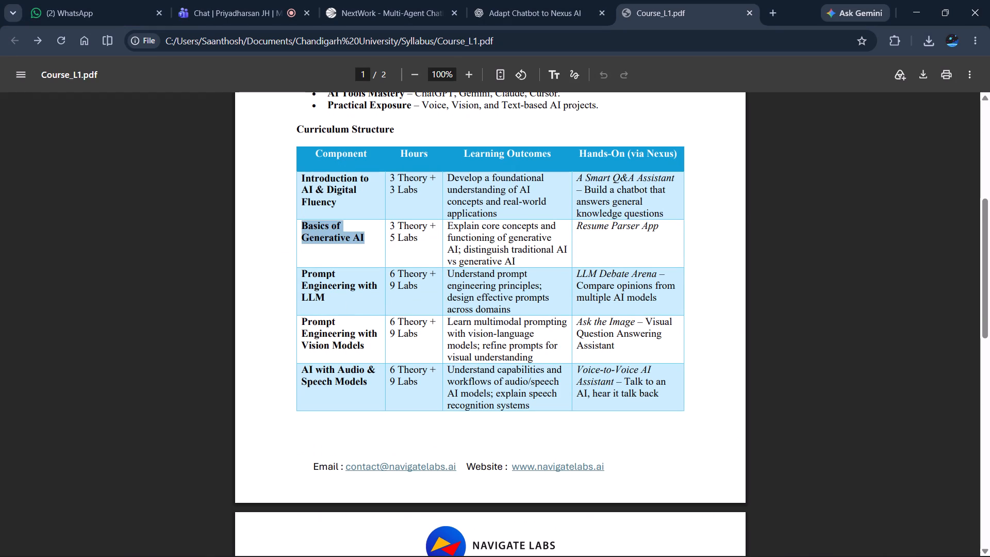
{"action": "key", "text": "ctrl+c"}
{"action": "left_click", "coordinate": [369, 237]}
{"action": "key", "text": "alt+Tab"}
{"action": "left_click", "coordinate": [270, 339]}
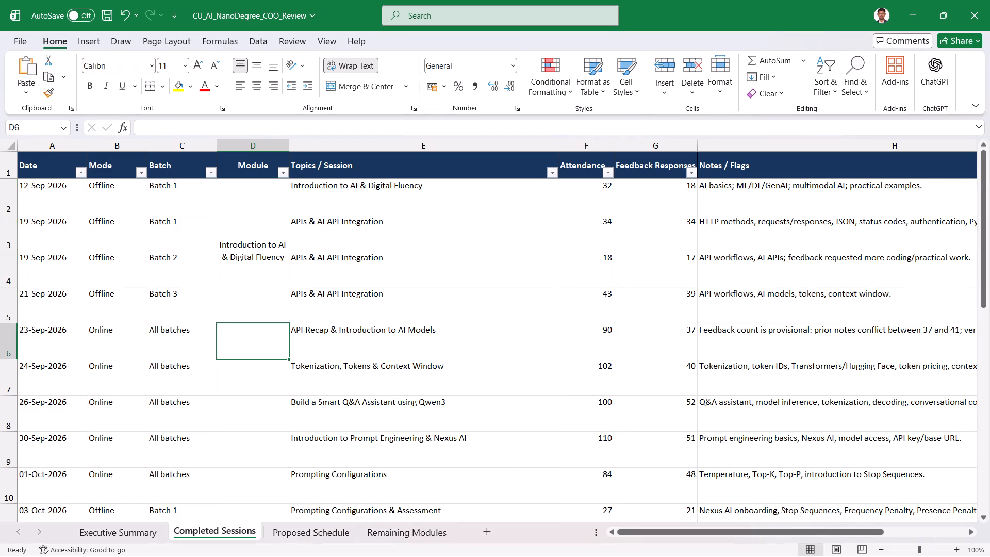
{"action": "scroll", "coordinate": [270, 339], "scroll_direction": "down", "scroll_amount": 1}
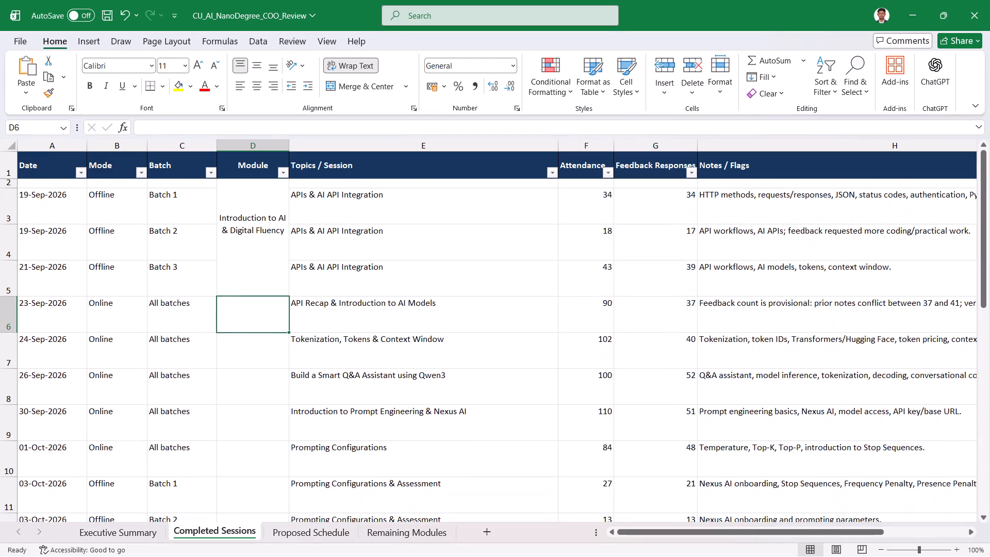
{"action": "scroll", "coordinate": [270, 339], "scroll_direction": "down", "scroll_amount": 1}
{"action": "key", "text": "ctrl+v"}
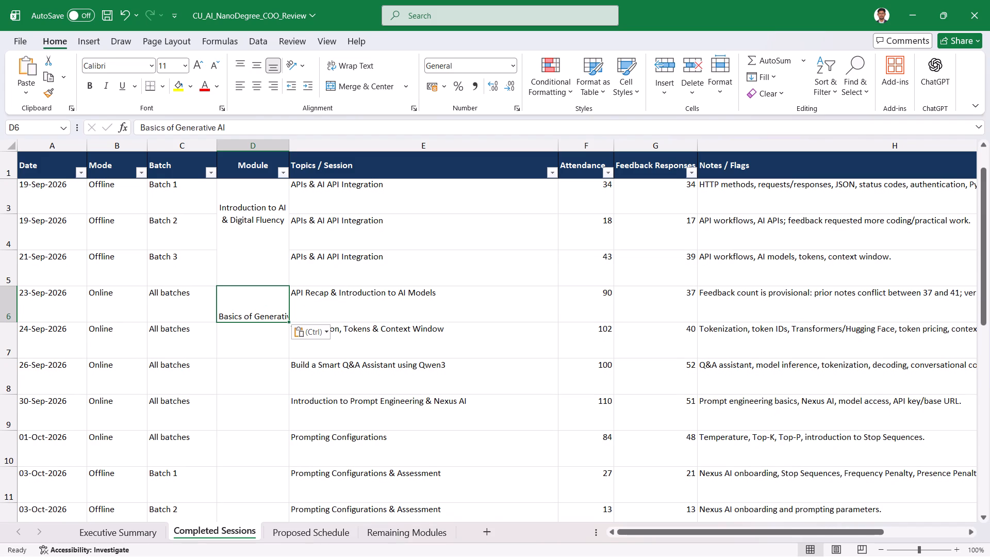
Wrap the Basics of Generative AI text in D6 and center it horizontally and vertically.
{"action": "left_click", "coordinate": [361, 89]}
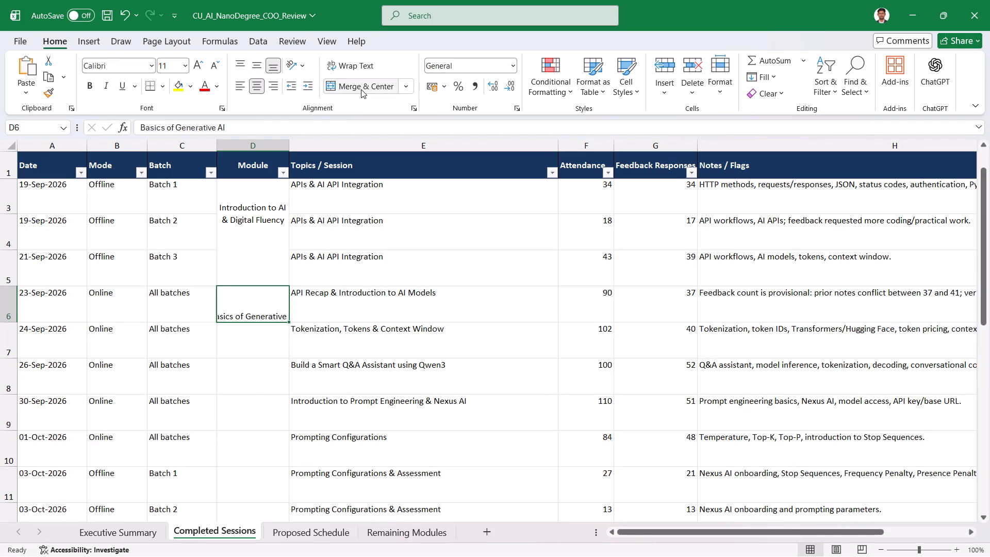
{"action": "left_click", "coordinate": [357, 61]}
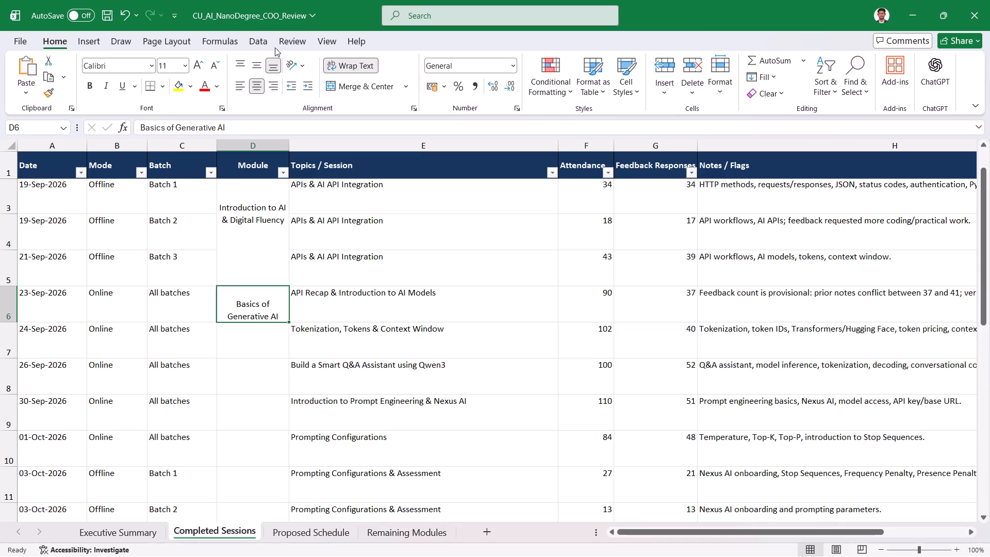
{"action": "left_click", "coordinate": [257, 59]}
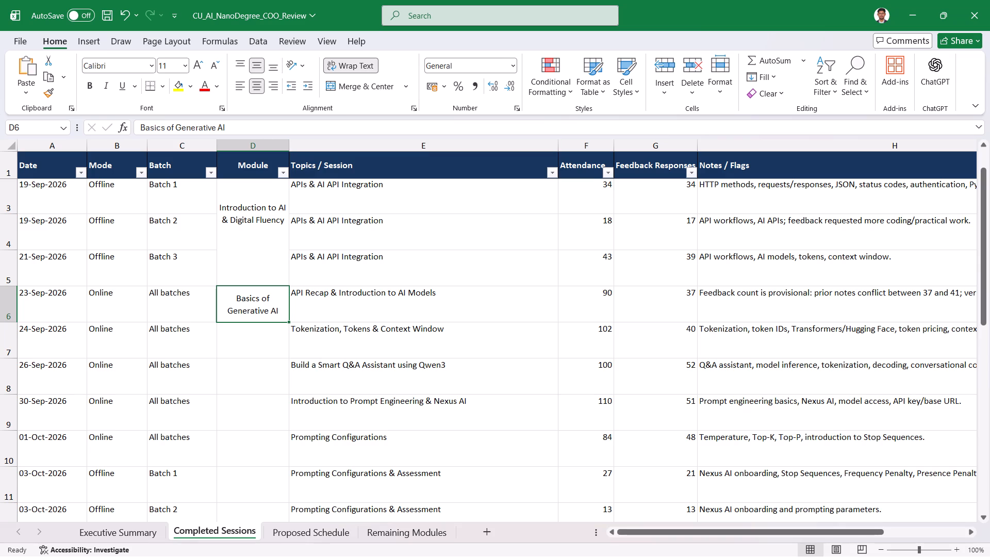
Merge and center Module cells D6 to D8 so Basics of Generative AI spans the sessions from 23-Sep to 26-Sep-2026.
{"action": "left_click_drag", "start_coordinate": [265, 304], "coordinate": [261, 370]}
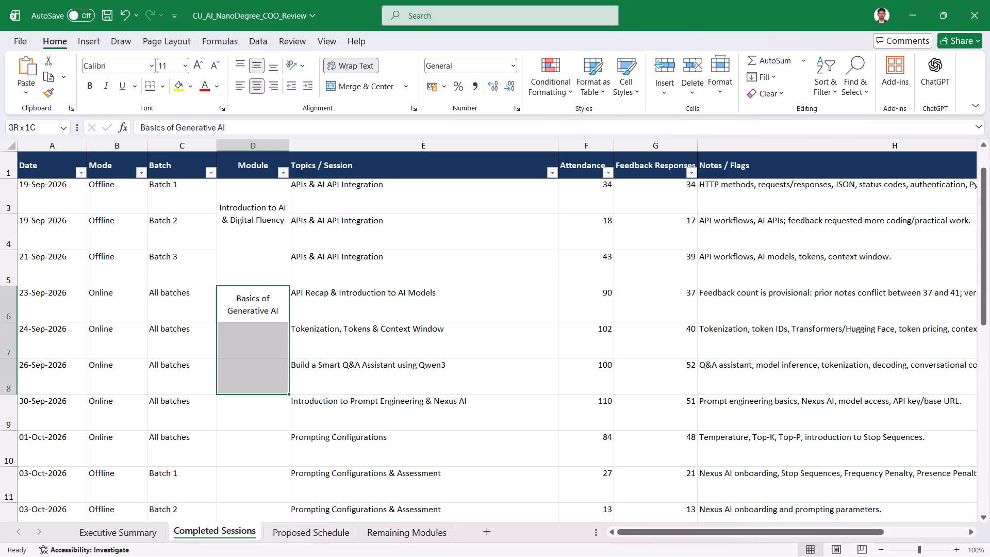
{"action": "left_click_drag", "start_coordinate": [261, 370], "coordinate": [262, 368]}
{"action": "left_click_drag", "start_coordinate": [262, 368], "coordinate": [262, 367]}
{"action": "left_click", "coordinate": [357, 84]}
Apply all borders to the entire table on the Completed Sessions sheet.
{"action": "scroll", "coordinate": [260, 354], "scroll_direction": "down", "scroll_amount": 1}
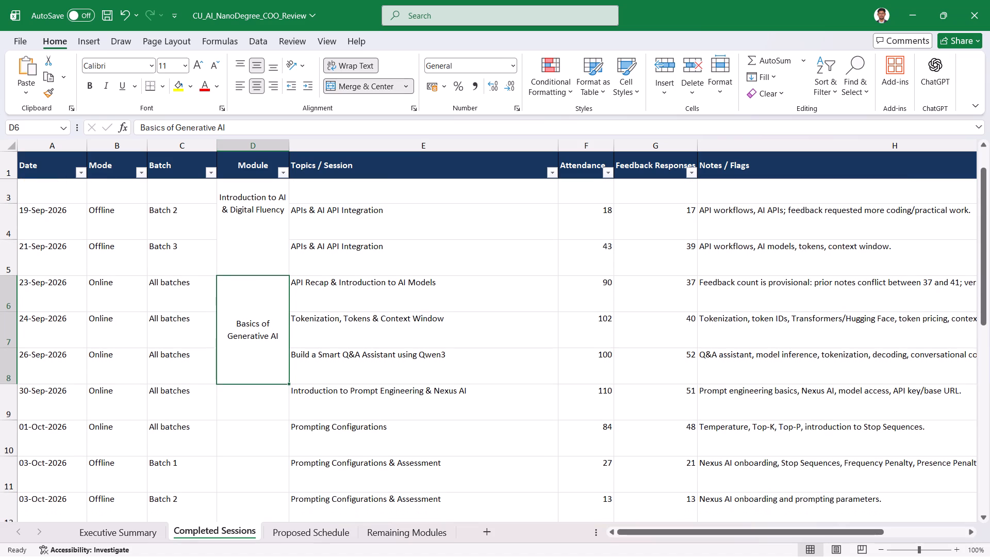
{"action": "scroll", "coordinate": [260, 354], "scroll_direction": "down", "scroll_amount": 1}
{"action": "left_click", "coordinate": [291, 374]}
{"action": "key", "text": "ctrl+a"}
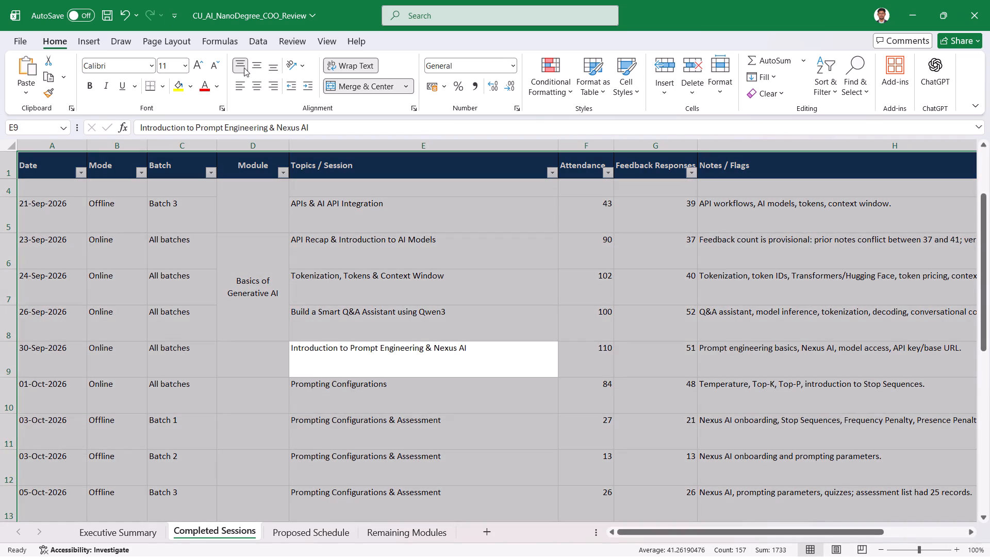
{"action": "left_click", "coordinate": [163, 88]}
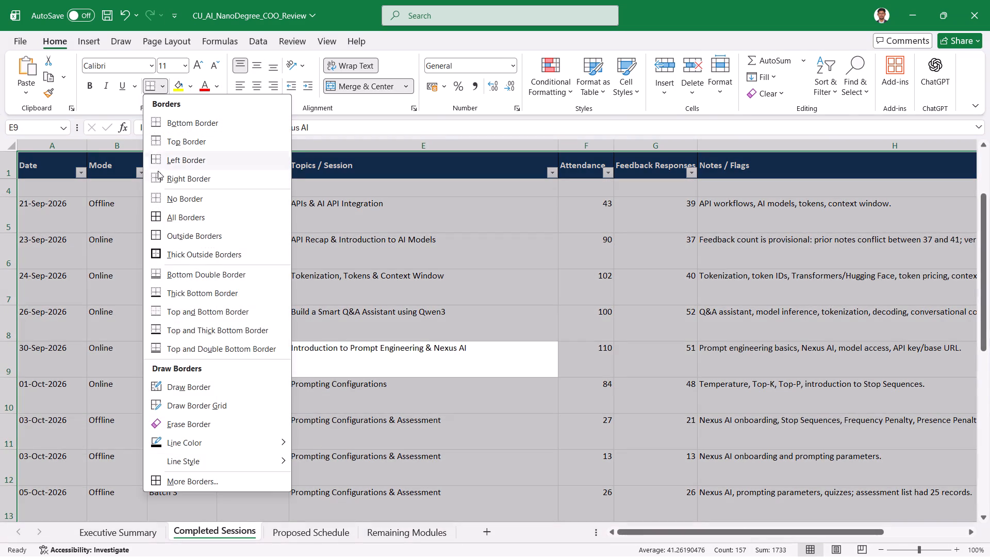
{"action": "left_click", "coordinate": [200, 224]}
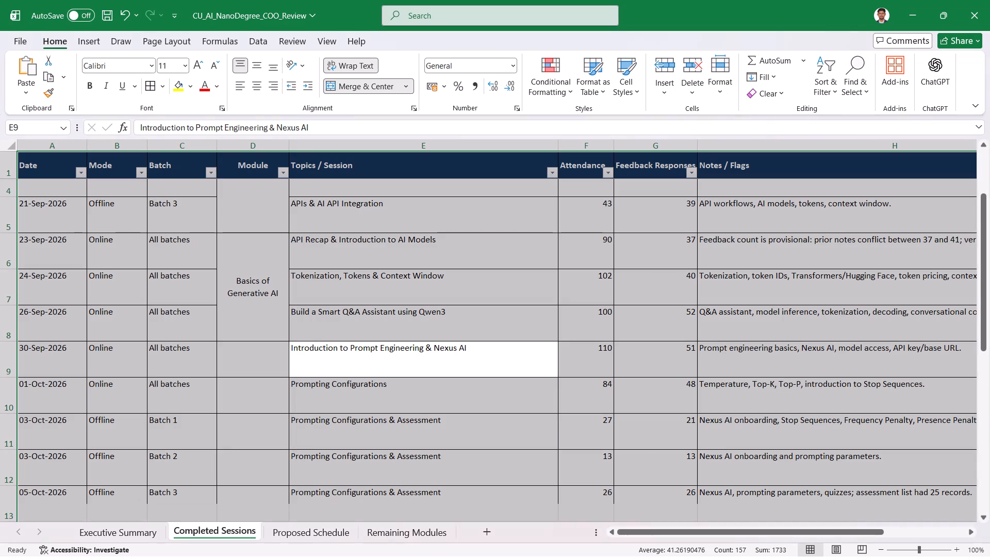
Copy the component name Prompt Engineering with LLM from the Course_L1.pdf curriculum table into Module cell D9, the 30-Sep-2026 session.
{"action": "left_click", "coordinate": [249, 347]}
{"action": "scroll", "coordinate": [249, 347], "scroll_direction": "down", "scroll_amount": 1}
{"action": "key", "text": "alt+Tab"}
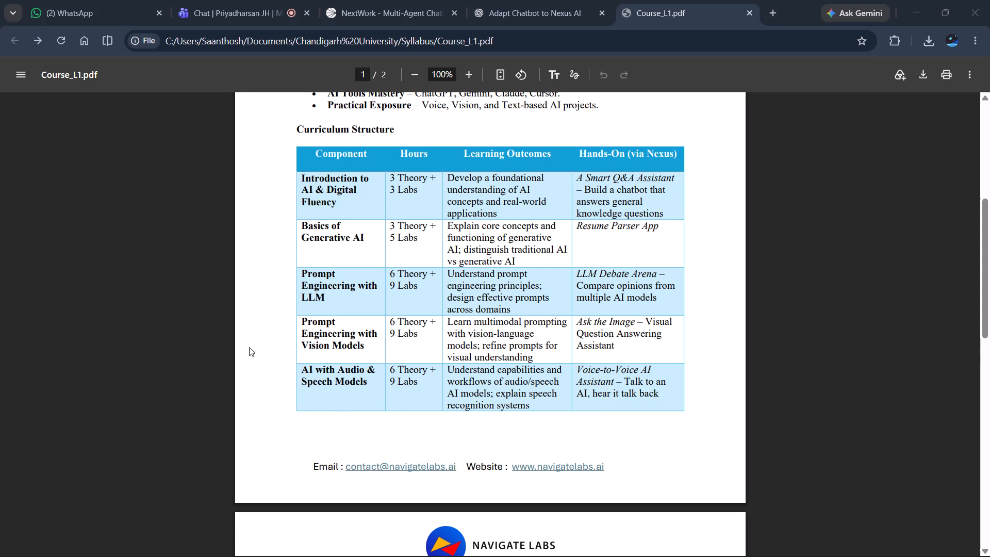
{"action": "left_click_drag", "start_coordinate": [301, 272], "coordinate": [334, 299]}
{"action": "key", "text": "ctrl+c"}
{"action": "left_click", "coordinate": [334, 299]}
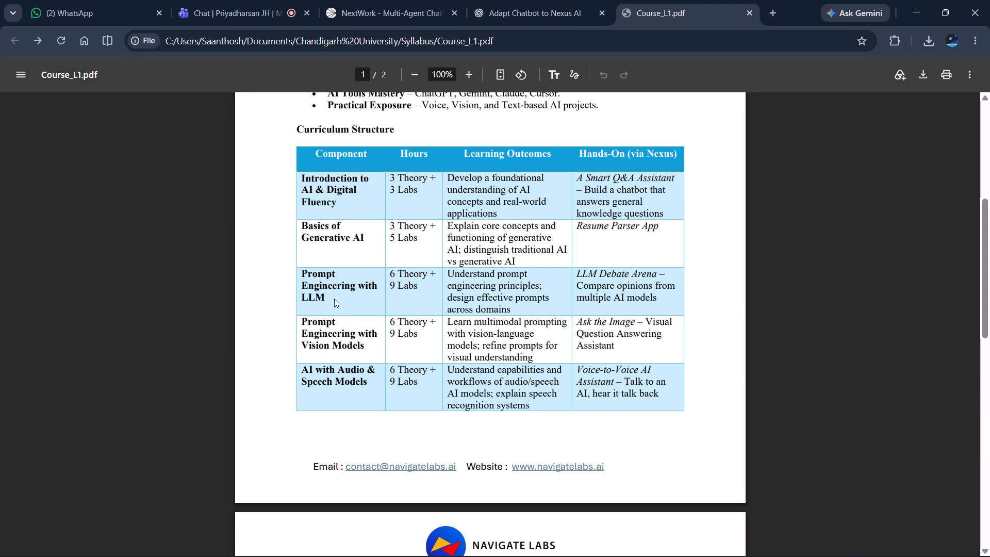
{"action": "key", "text": "alt+Tab"}
{"action": "left_click", "coordinate": [260, 306]}
{"action": "key", "text": "ctrl+v"}
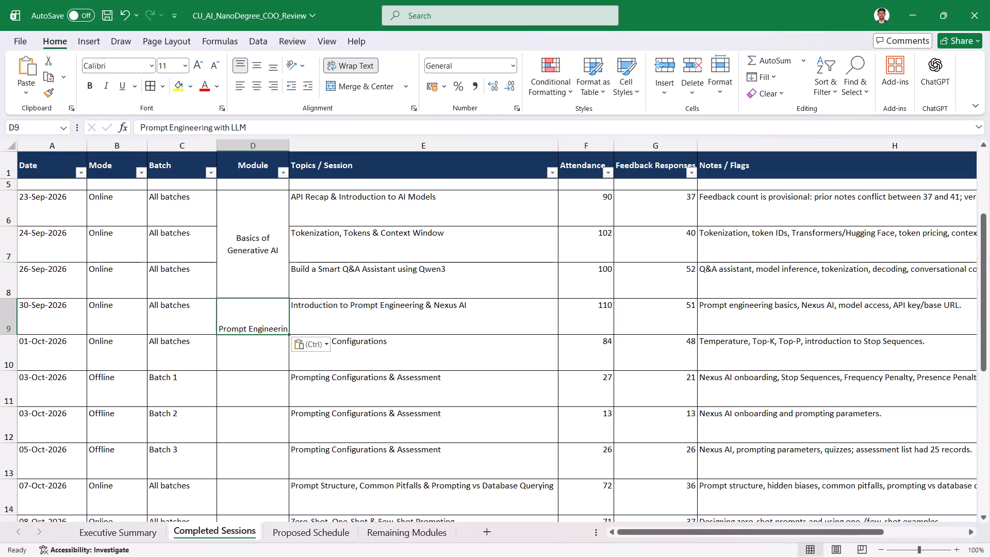
Center the Prompt Engineering with LLM text in D9 horizontally and vertically, and wrap it.
{"action": "left_click", "coordinate": [251, 85]}
{"action": "left_click", "coordinate": [254, 64]}
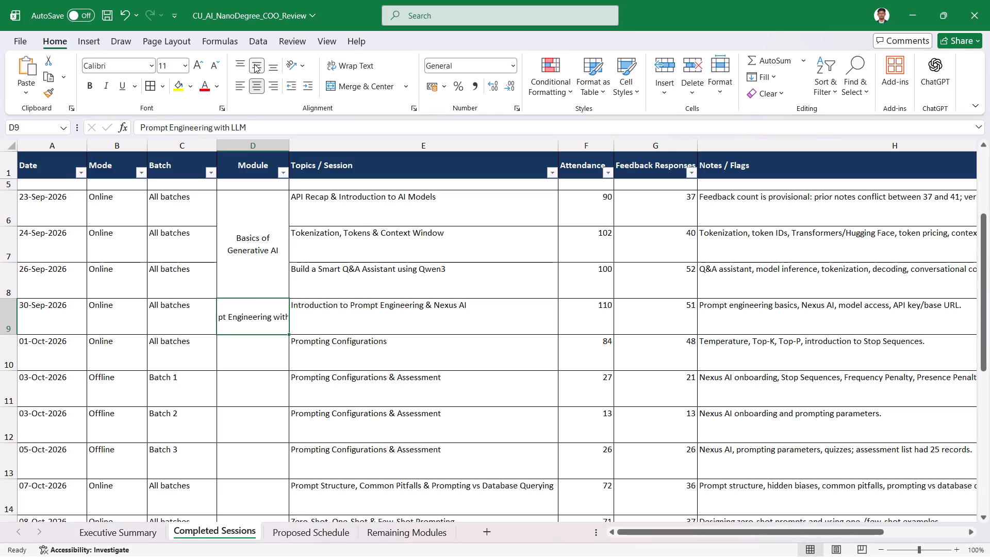
{"action": "left_click", "coordinate": [356, 59]}
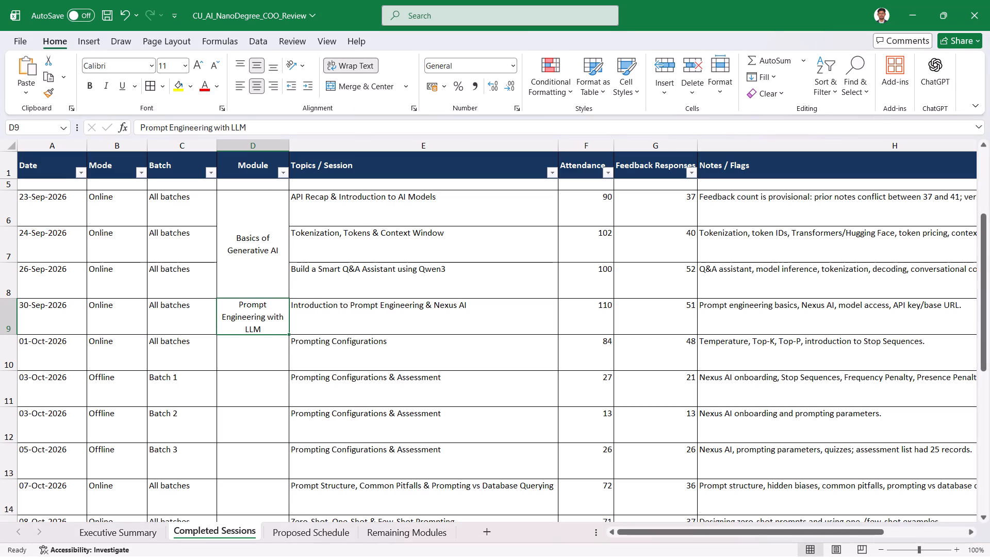
{"action": "left_click", "coordinate": [267, 306]}
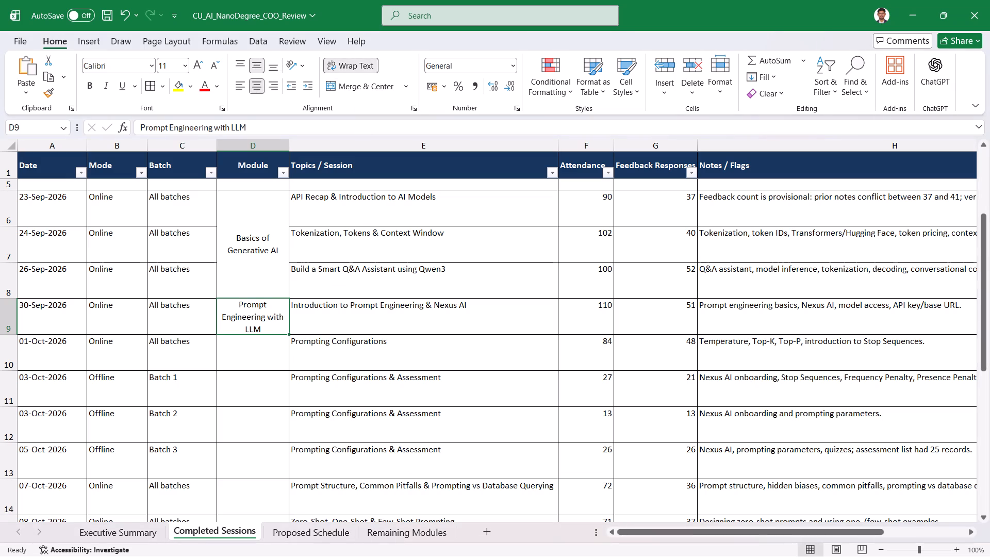
{"action": "left_click", "coordinate": [268, 317]}
Merge and center Module cells D9 to D19 so Prompt Engineering with LLM spans the sessions from 30-Sep to 21-Oct-2026.
{"action": "scroll", "coordinate": [268, 319], "scroll_direction": "down", "scroll_amount": 1}
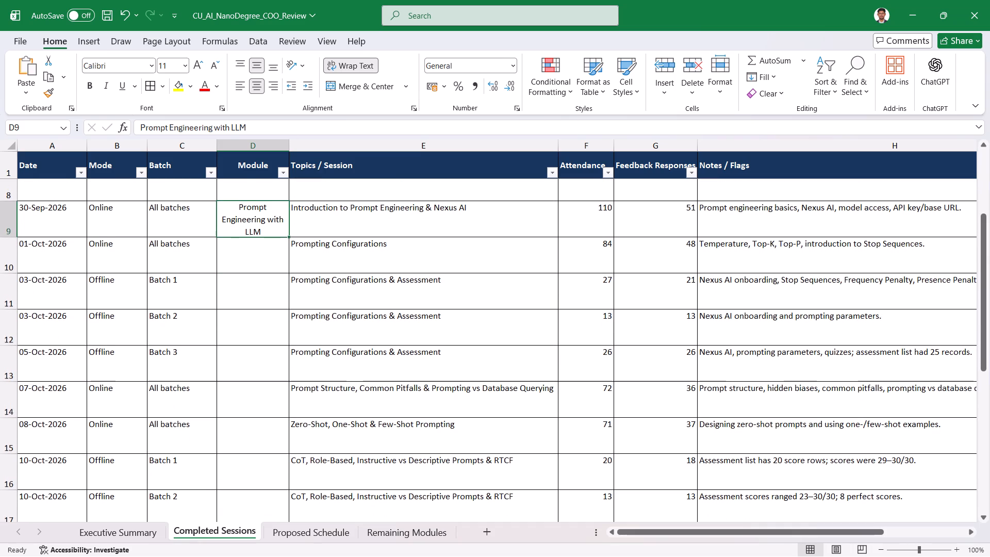
{"action": "scroll", "coordinate": [268, 319], "scroll_direction": "down", "scroll_amount": 1}
{"action": "left_click_drag", "start_coordinate": [270, 224], "coordinate": [262, 519]}
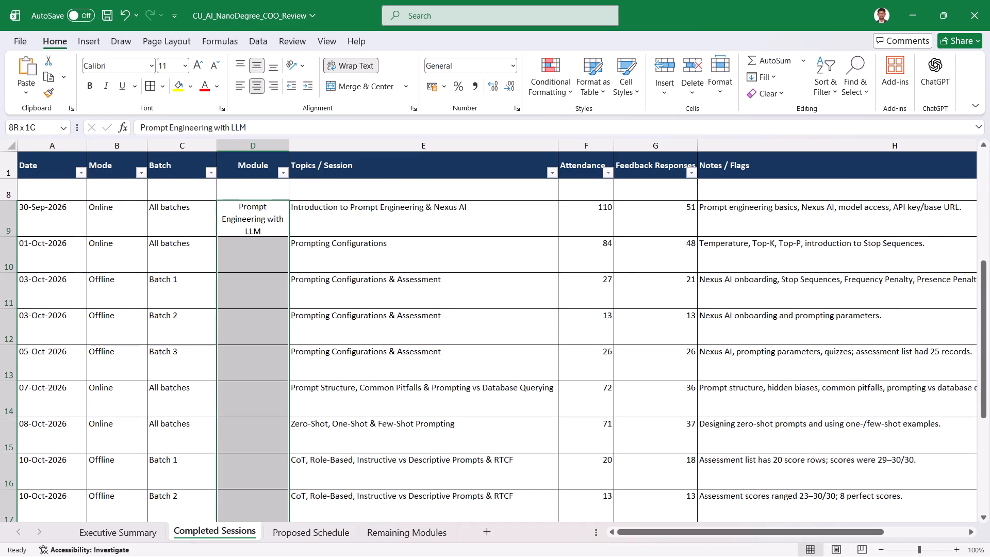
{"action": "left_click_drag", "start_coordinate": [262, 519], "coordinate": [270, 282]}
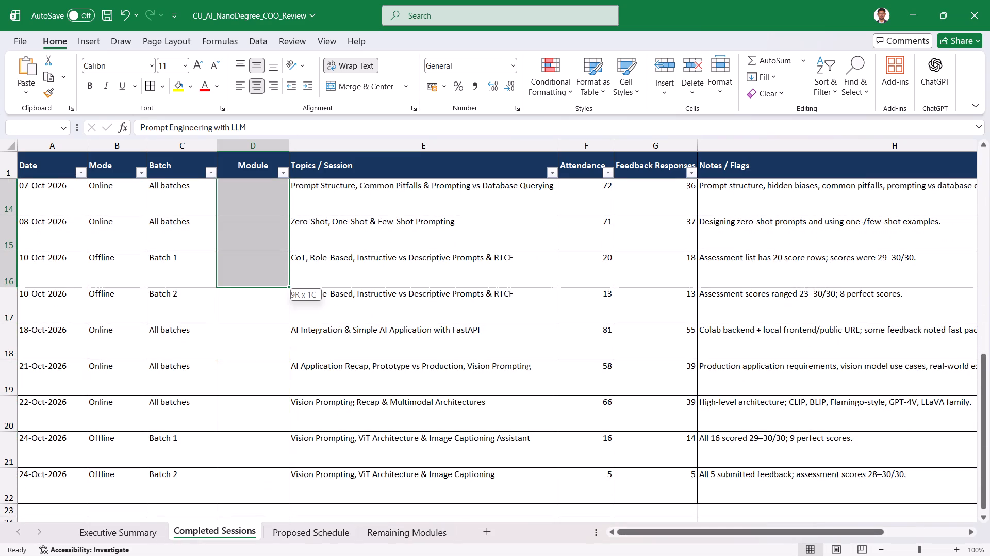
{"action": "left_click_drag", "start_coordinate": [270, 282], "coordinate": [289, 254]}
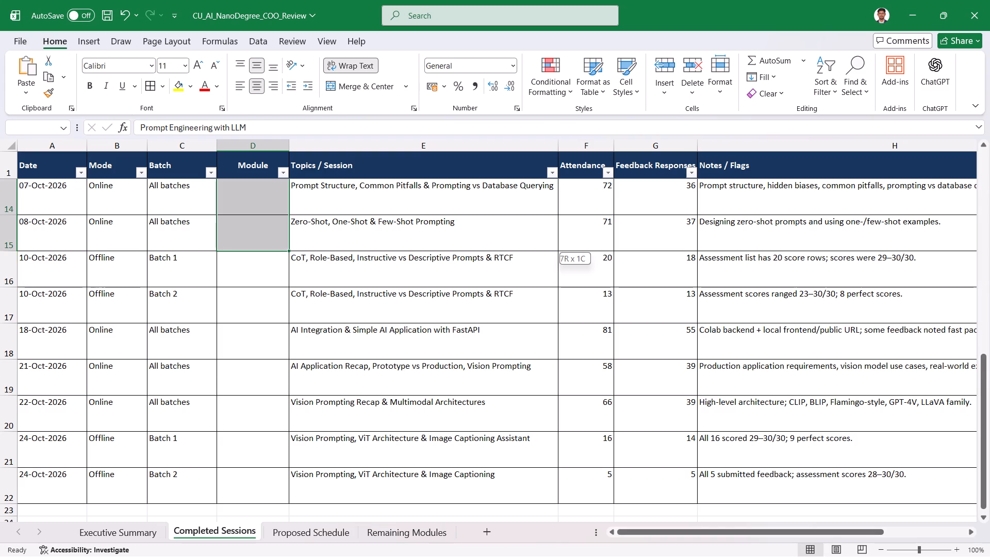
{"action": "left_click_drag", "start_coordinate": [289, 254], "coordinate": [278, 279]}
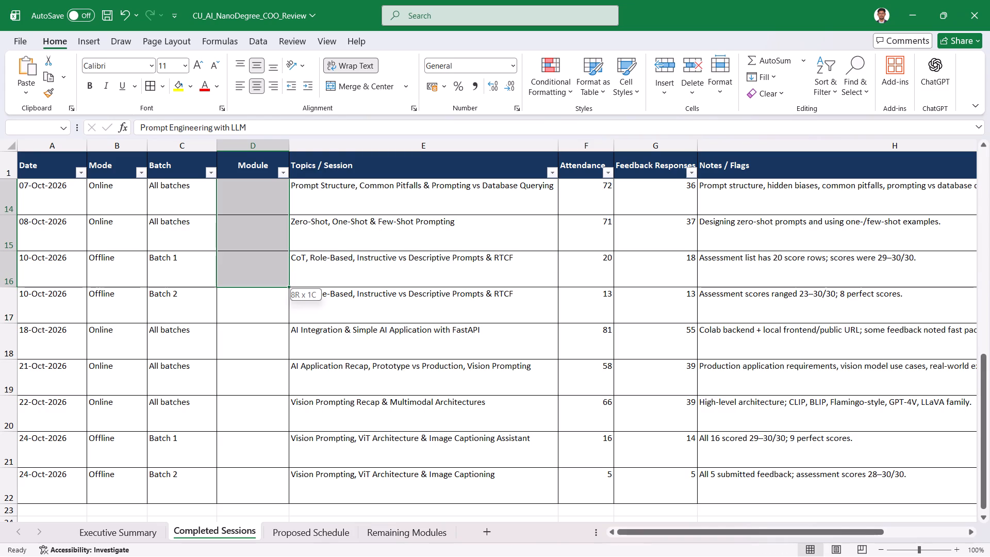
{"action": "left_click_drag", "start_coordinate": [278, 279], "coordinate": [278, 280]}
{"action": "left_click_drag", "start_coordinate": [278, 280], "coordinate": [265, 362]}
{"action": "scroll", "coordinate": [354, 338], "scroll_direction": "up", "scroll_amount": 2}
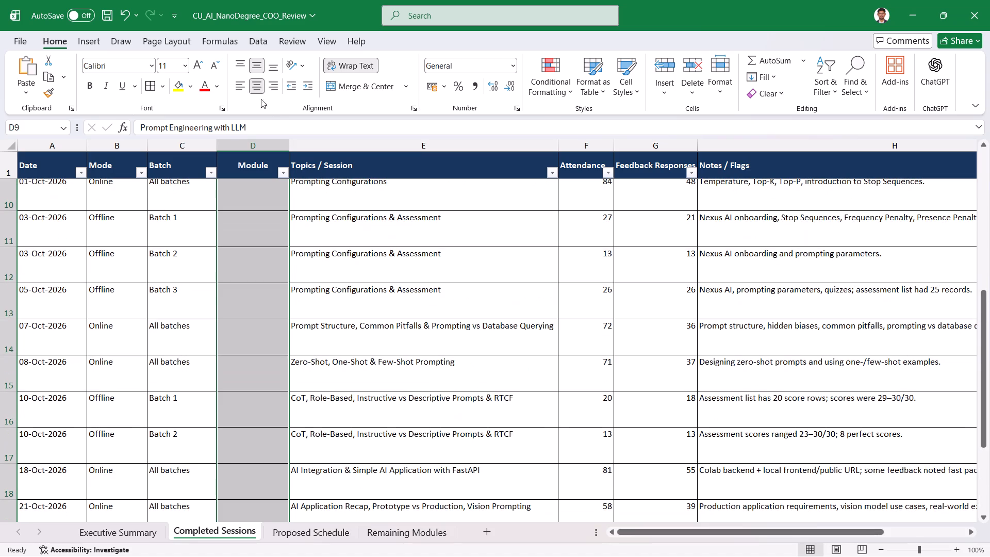
{"action": "left_click", "coordinate": [345, 87]}
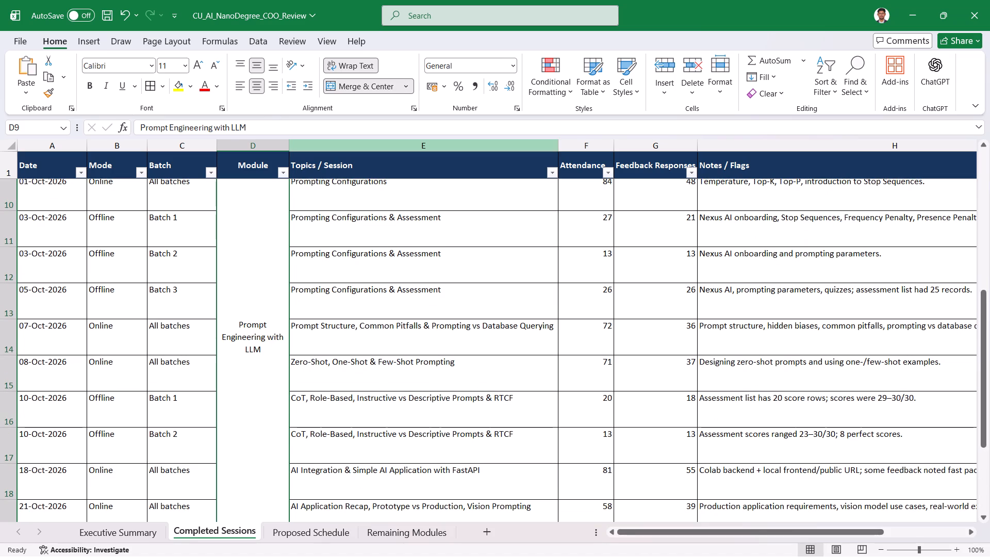
{"action": "scroll", "coordinate": [269, 325], "scroll_direction": "up", "scroll_amount": 1}
{"action": "scroll", "coordinate": [269, 325], "scroll_direction": "down", "scroll_amount": 3}
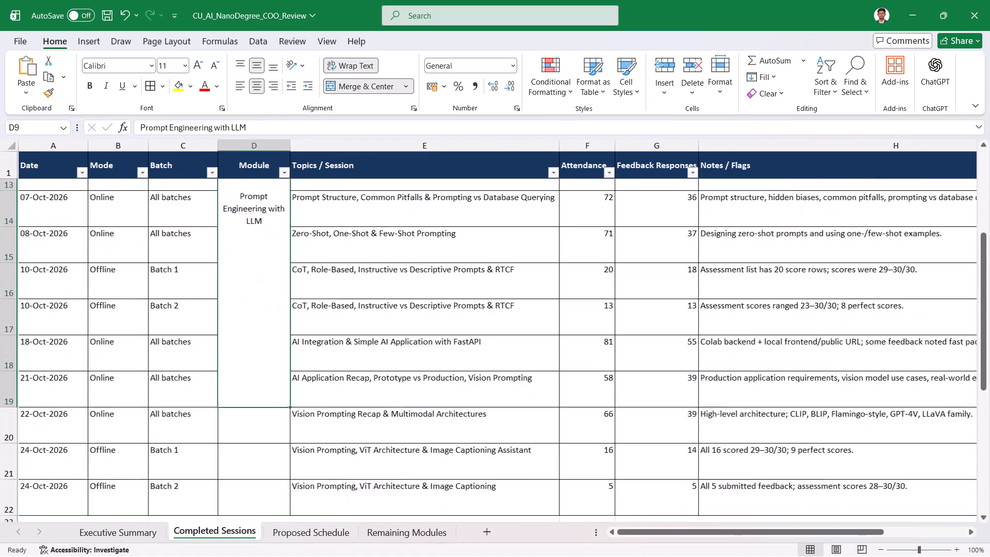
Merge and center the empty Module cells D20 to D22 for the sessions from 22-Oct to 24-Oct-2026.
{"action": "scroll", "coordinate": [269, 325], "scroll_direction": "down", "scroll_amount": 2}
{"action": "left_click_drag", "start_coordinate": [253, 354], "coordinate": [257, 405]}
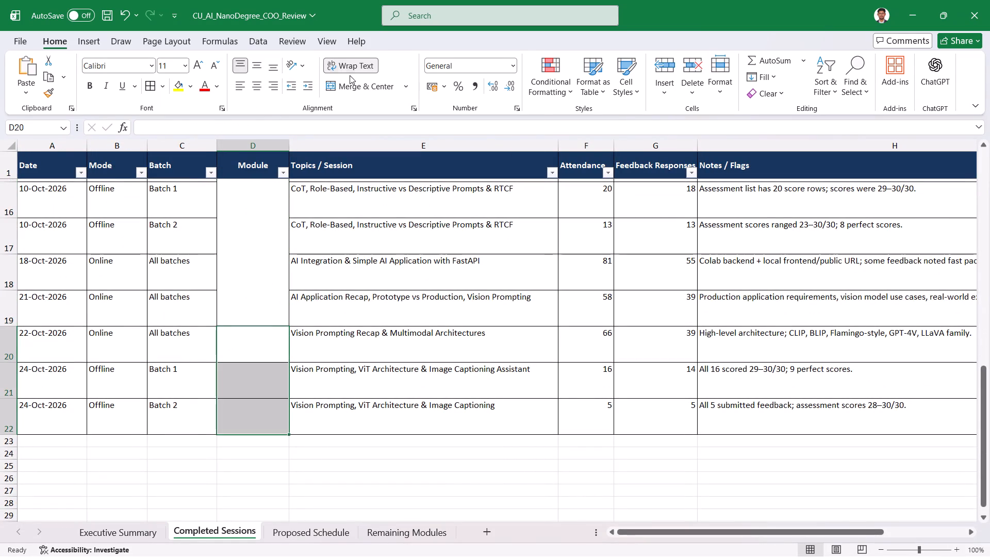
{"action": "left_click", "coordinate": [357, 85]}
Copy the component name Prompt Engineering with Vision Models from the Course_L1.pdf curriculum table and return to the workbook.
{"action": "key", "text": "alt+Tab"}
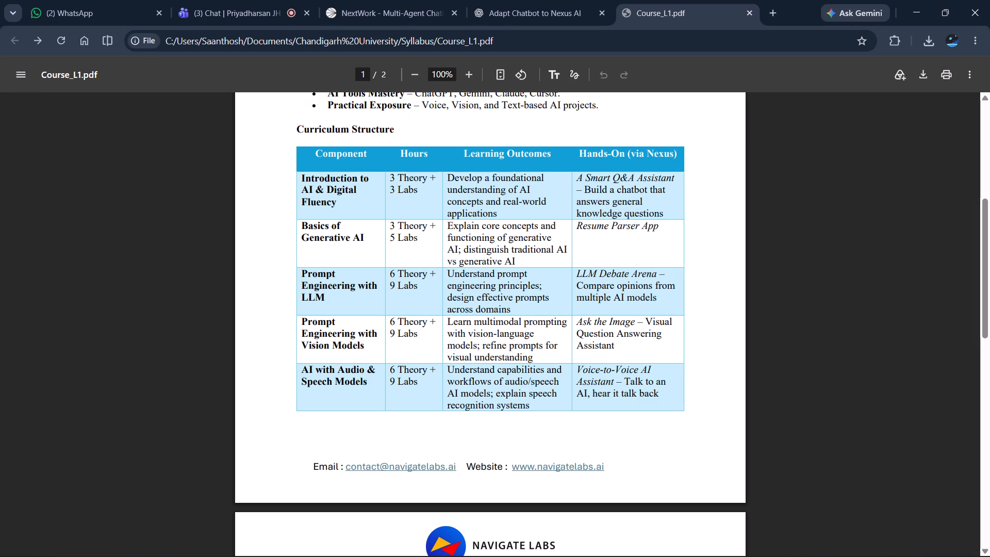
{"action": "left_click_drag", "start_coordinate": [303, 317], "coordinate": [372, 346]}
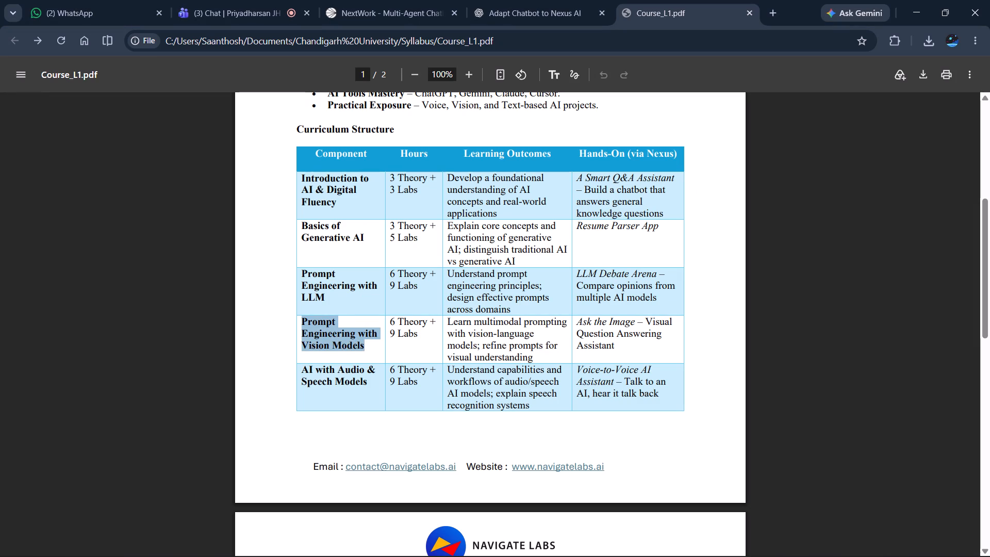
{"action": "key", "text": "ctrl+c"}
{"action": "left_click", "coordinate": [372, 346]}
{"action": "key", "text": "alt+Tab"}
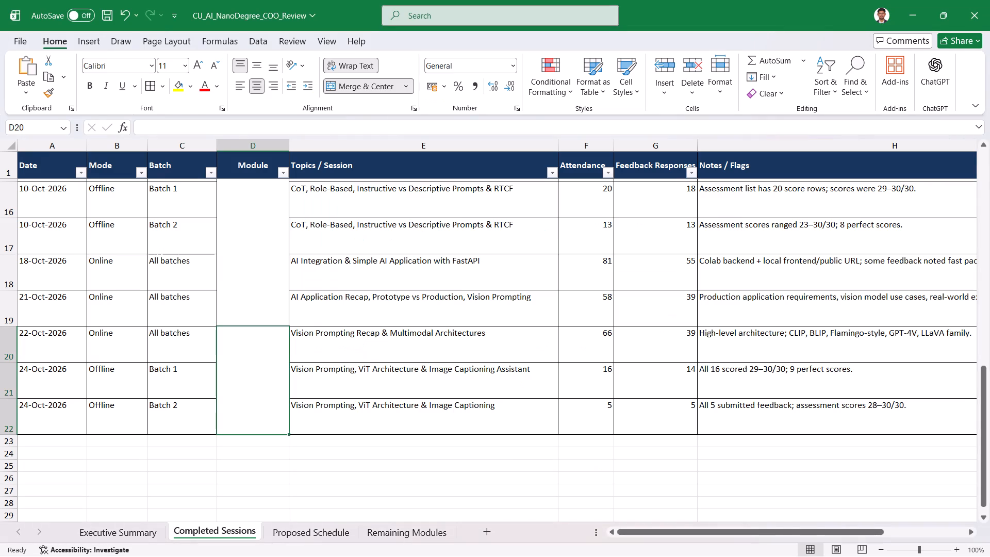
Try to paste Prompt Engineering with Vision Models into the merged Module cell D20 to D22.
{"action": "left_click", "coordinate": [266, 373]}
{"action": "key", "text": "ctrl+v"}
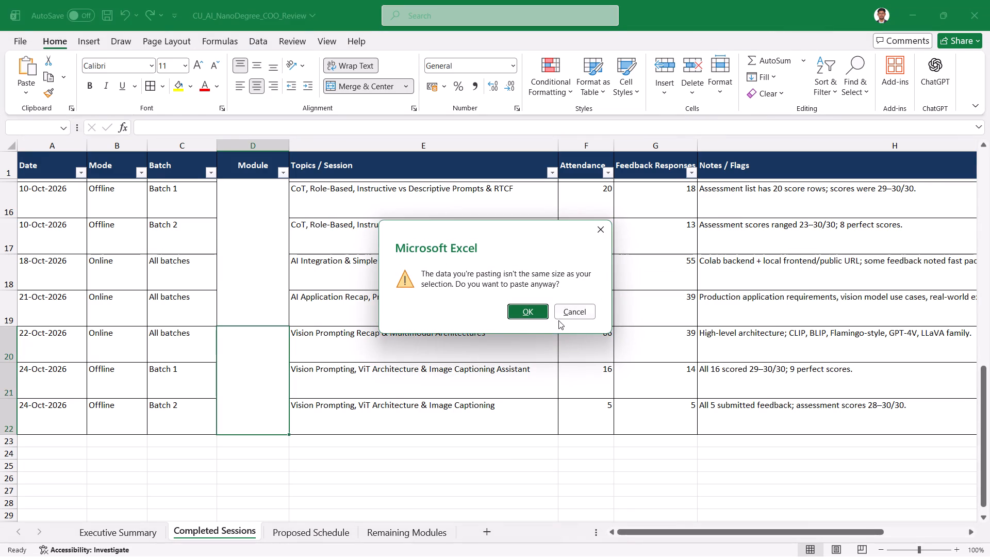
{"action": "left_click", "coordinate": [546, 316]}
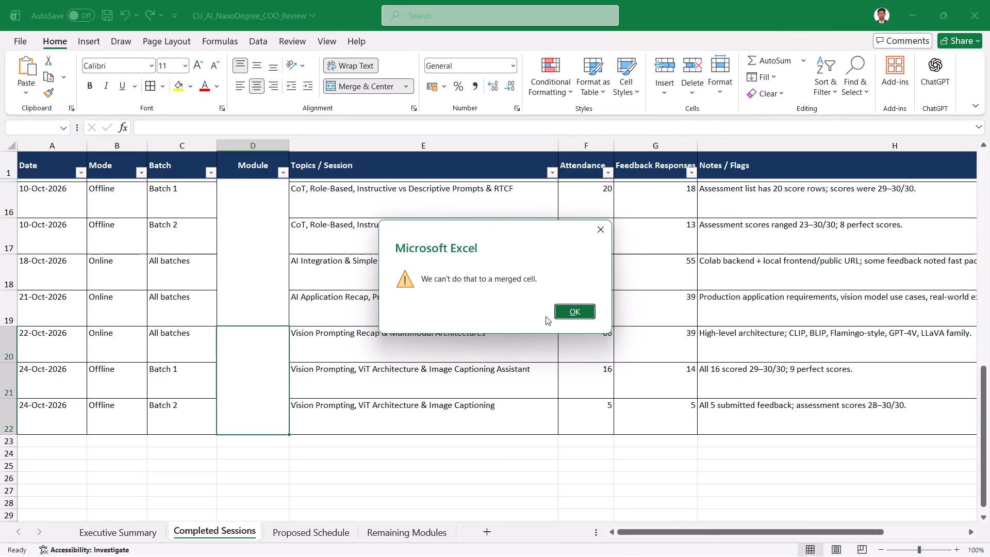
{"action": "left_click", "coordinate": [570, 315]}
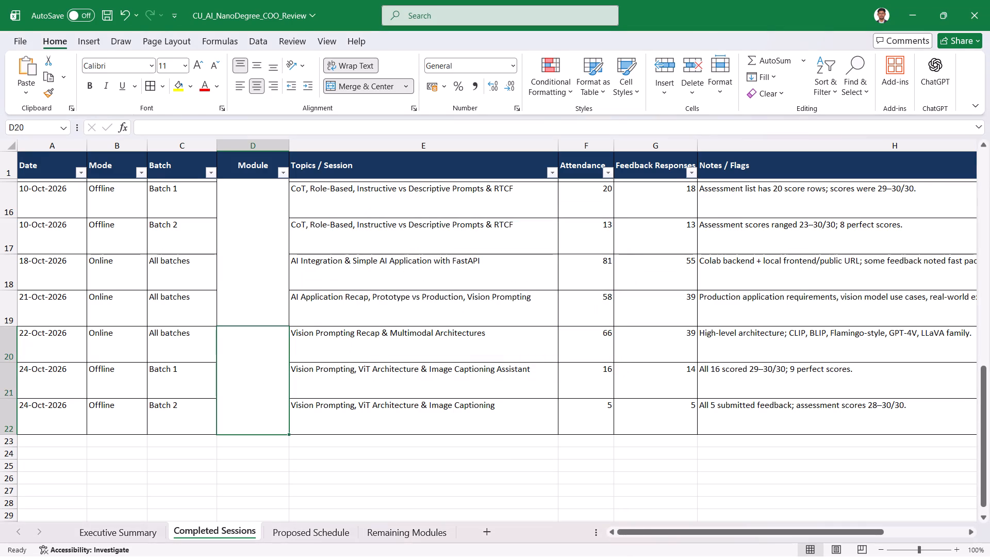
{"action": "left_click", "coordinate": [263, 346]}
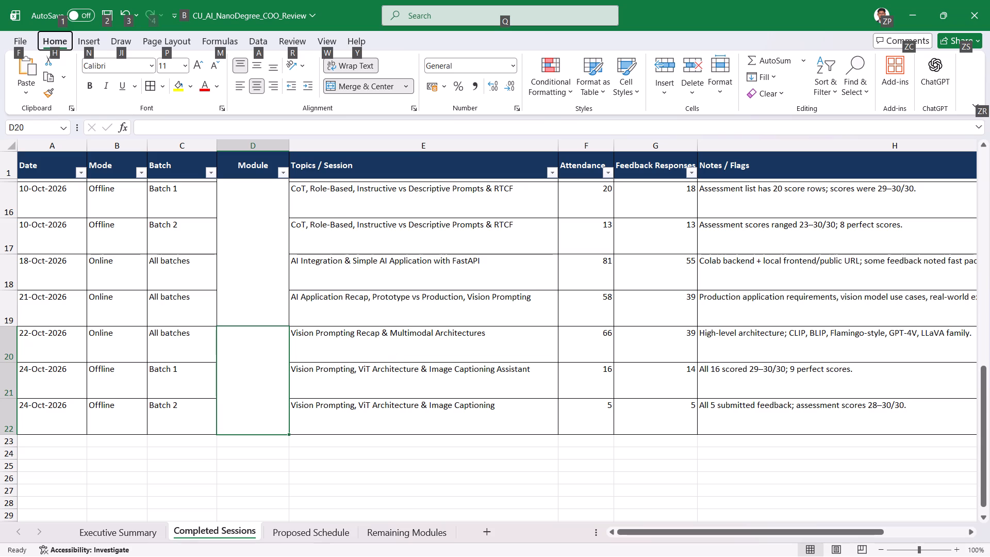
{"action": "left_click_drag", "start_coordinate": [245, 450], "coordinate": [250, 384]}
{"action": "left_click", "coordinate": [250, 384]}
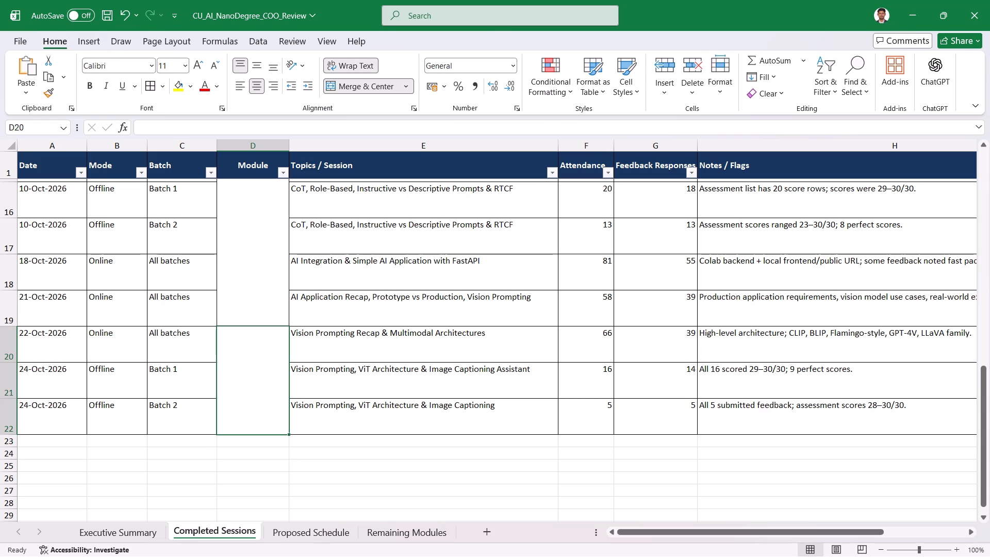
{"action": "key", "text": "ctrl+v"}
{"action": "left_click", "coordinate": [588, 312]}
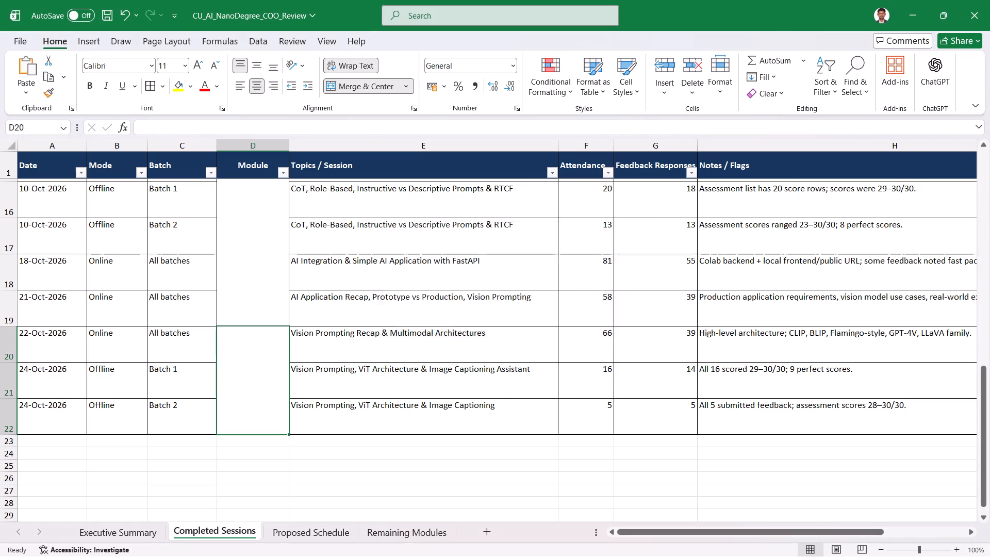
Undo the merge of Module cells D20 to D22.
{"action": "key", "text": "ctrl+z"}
Paste Prompt Engineering with Vision Models into Module cell D20, the 22-Oct-2026 session.
{"action": "left_click", "coordinate": [260, 343]}
{"action": "key", "text": "ctrl+v"}
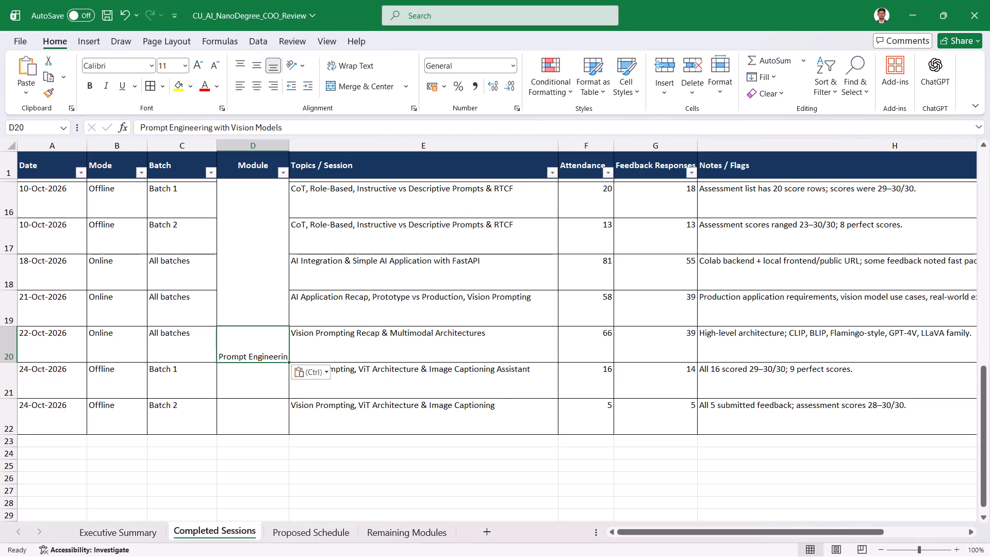
Center the Prompt Engineering with Vision Models text in D20 horizontally and vertically, and wrap it.
{"action": "left_click", "coordinate": [256, 87]}
{"action": "left_click", "coordinate": [257, 72]}
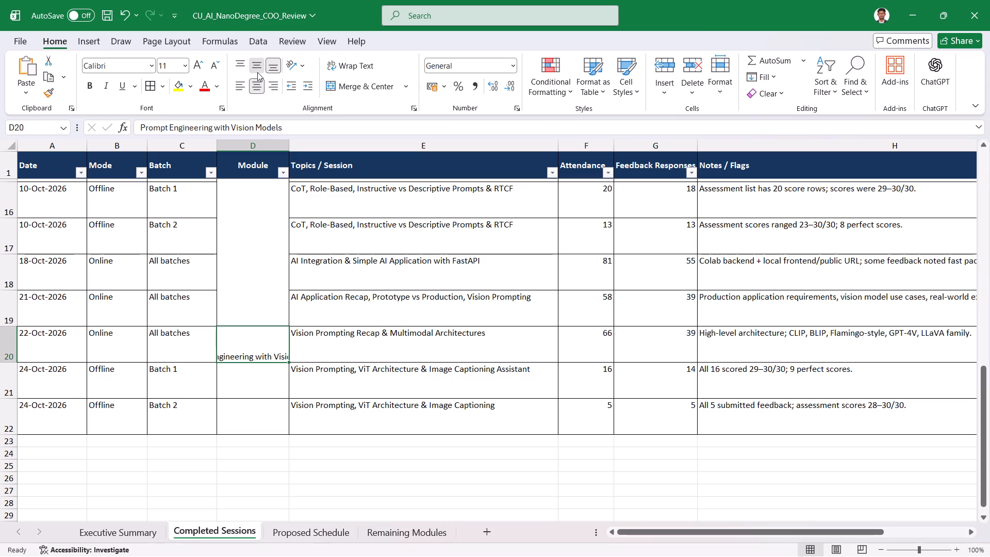
{"action": "left_click", "coordinate": [361, 67]}
Merge and center Module cells D20 to D22 so Prompt Engineering with Vision Models spans the 22-Oct and 24-Oct-2026 sessions.
{"action": "left_click_drag", "start_coordinate": [261, 343], "coordinate": [259, 405]}
{"action": "left_click", "coordinate": [374, 86]}
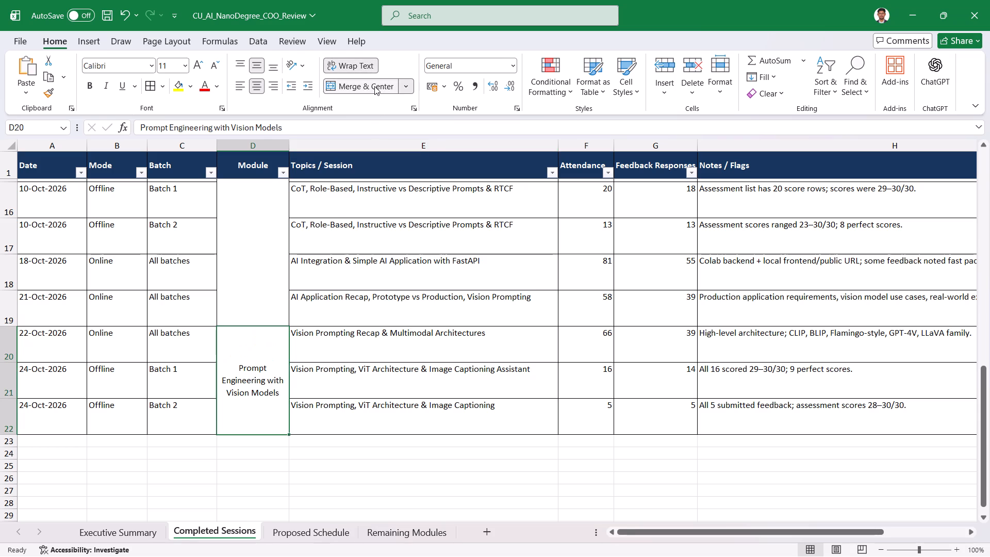
Center the Attendance and Feedback Responses columns horizontally on the Completed Sessions sheet.
{"action": "scroll", "coordinate": [341, 402], "scroll_direction": "up", "scroll_amount": 6}
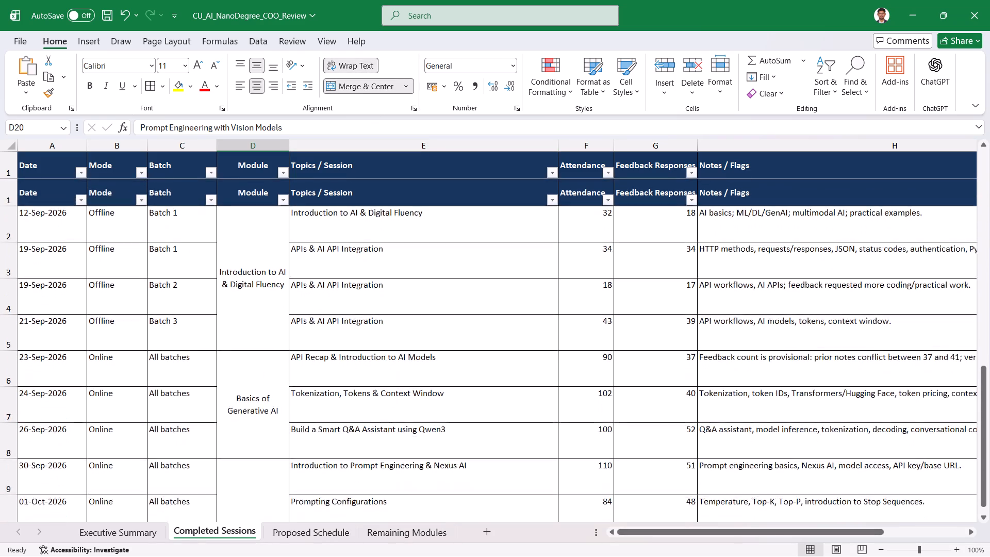
{"action": "scroll", "coordinate": [597, 285], "scroll_direction": "up", "scroll_amount": 2}
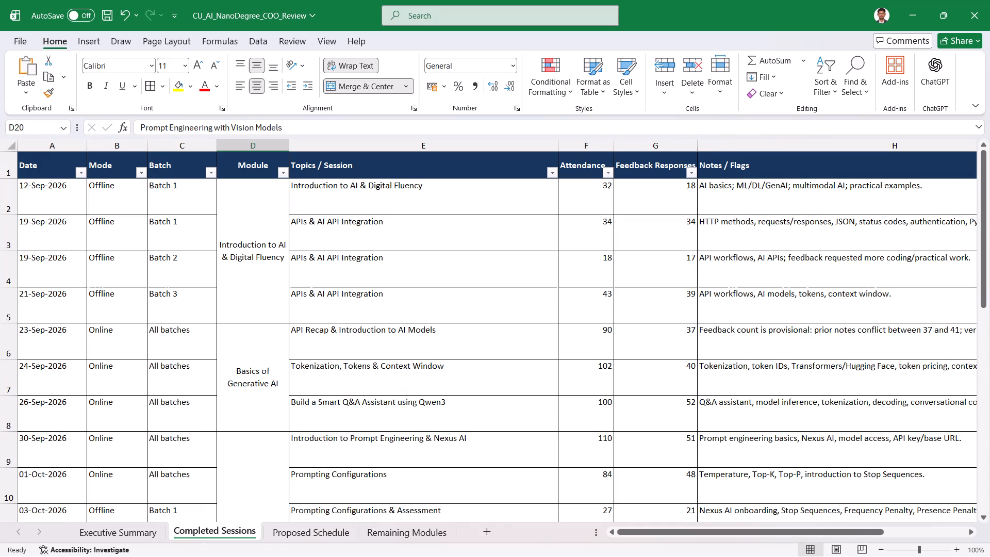
{"action": "left_click", "coordinate": [583, 139]}
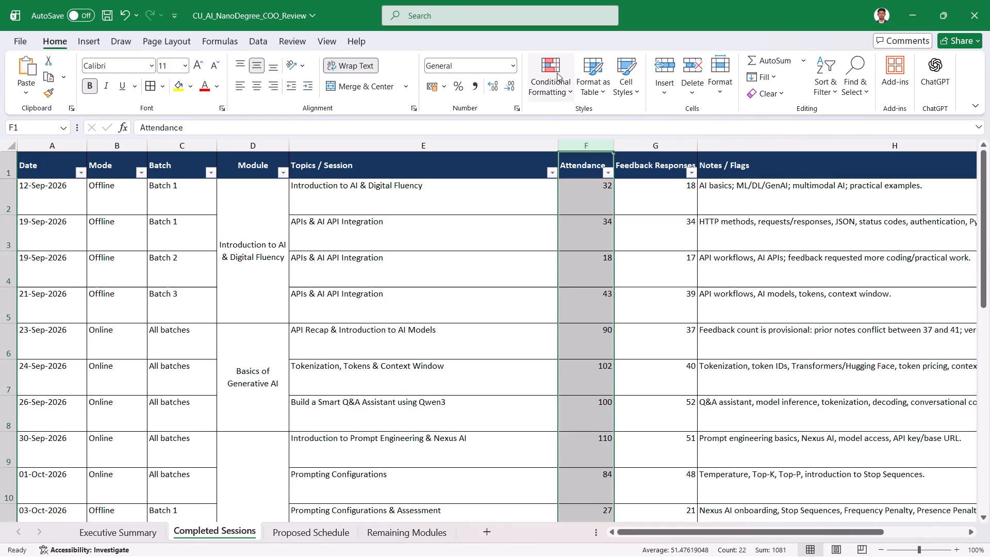
{"action": "left_click", "coordinate": [260, 80]}
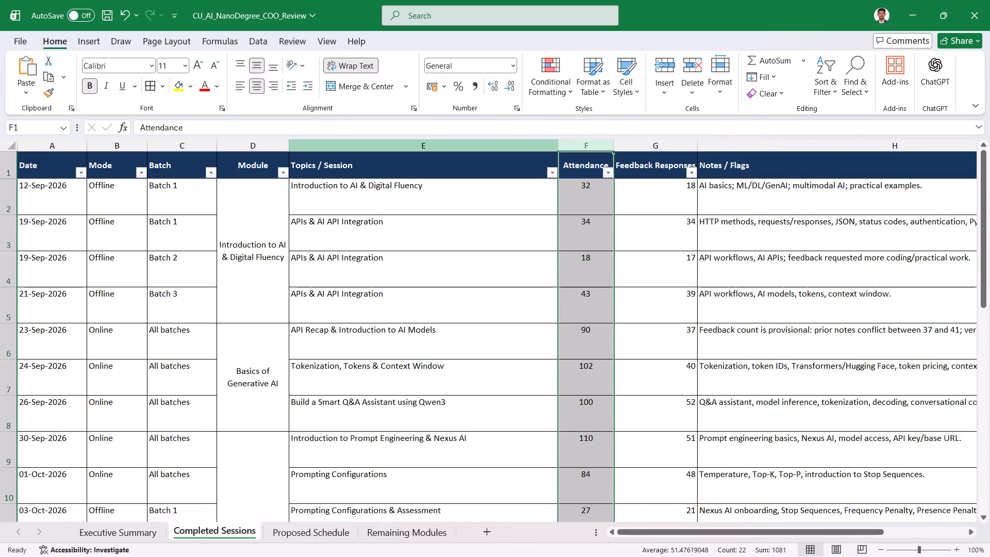
{"action": "left_click", "coordinate": [665, 145]}
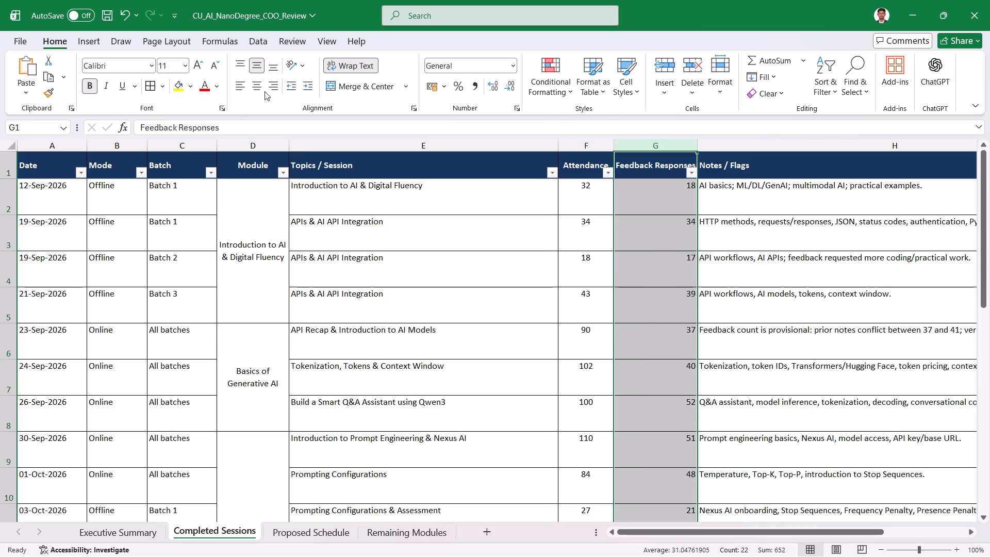
{"action": "left_click", "coordinate": [259, 87]}
Review the Completed Sessions table from the first to the last session, checking the Module, Attendance and Feedback Responses columns.
{"action": "scroll", "coordinate": [604, 303], "scroll_direction": "left", "scroll_amount": 1}
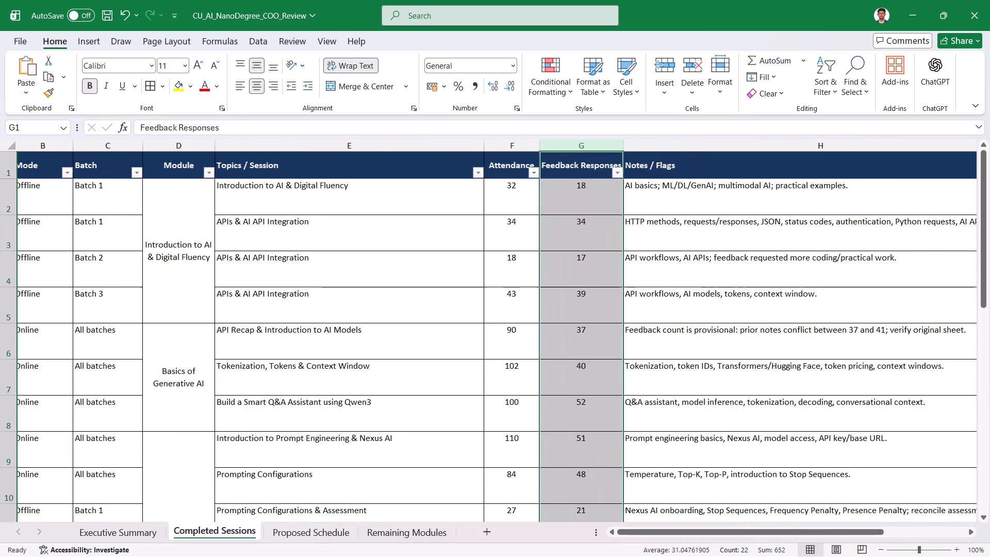
{"action": "scroll", "coordinate": [604, 303], "scroll_direction": "left", "scroll_amount": 1}
{"action": "scroll", "coordinate": [604, 303], "scroll_direction": "down", "scroll_amount": 4}
{"action": "scroll", "coordinate": [604, 303], "scroll_direction": "up", "scroll_amount": 3}
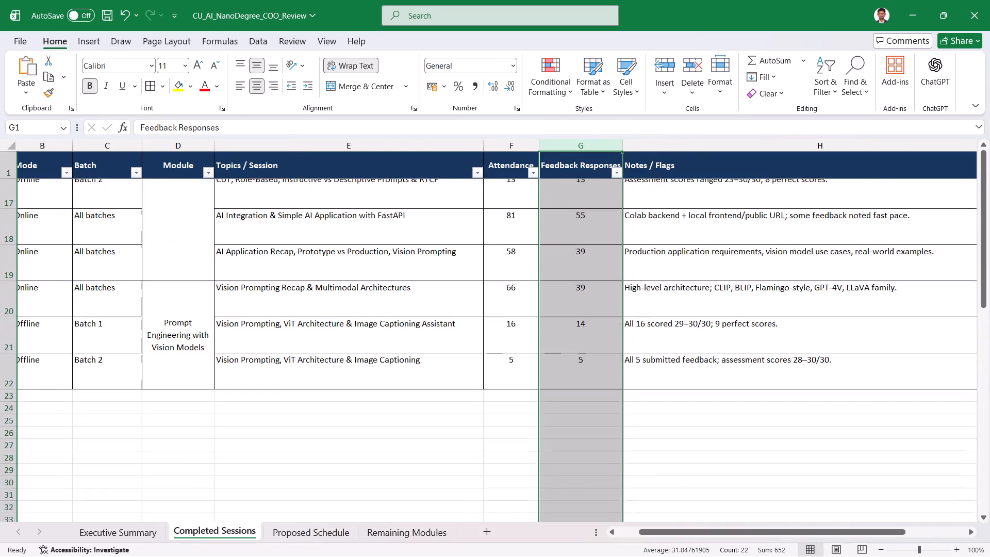
{"action": "scroll", "coordinate": [604, 303], "scroll_direction": "up", "scroll_amount": 5}
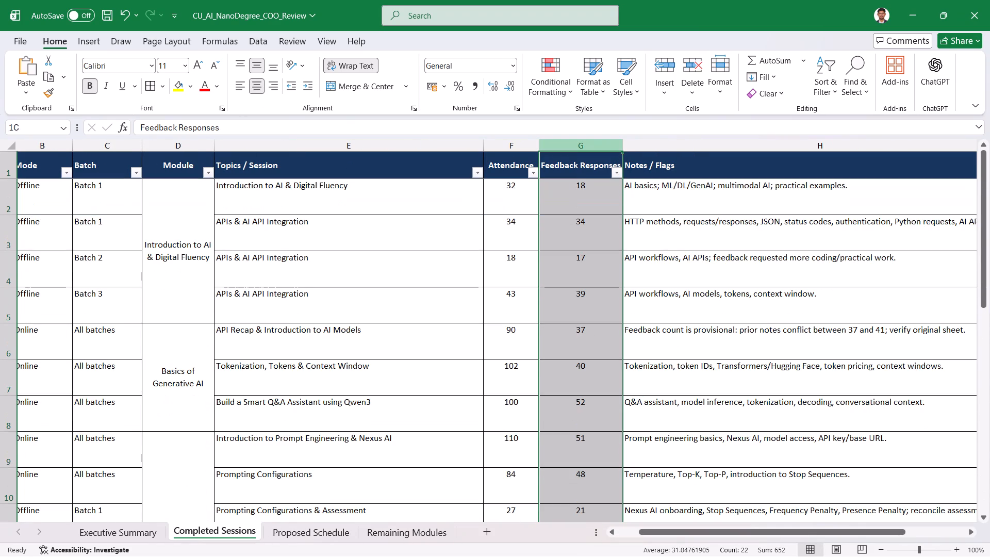
{"action": "left_click", "coordinate": [592, 148]}
{"action": "scroll", "coordinate": [593, 355], "scroll_direction": "down", "scroll_amount": 5}
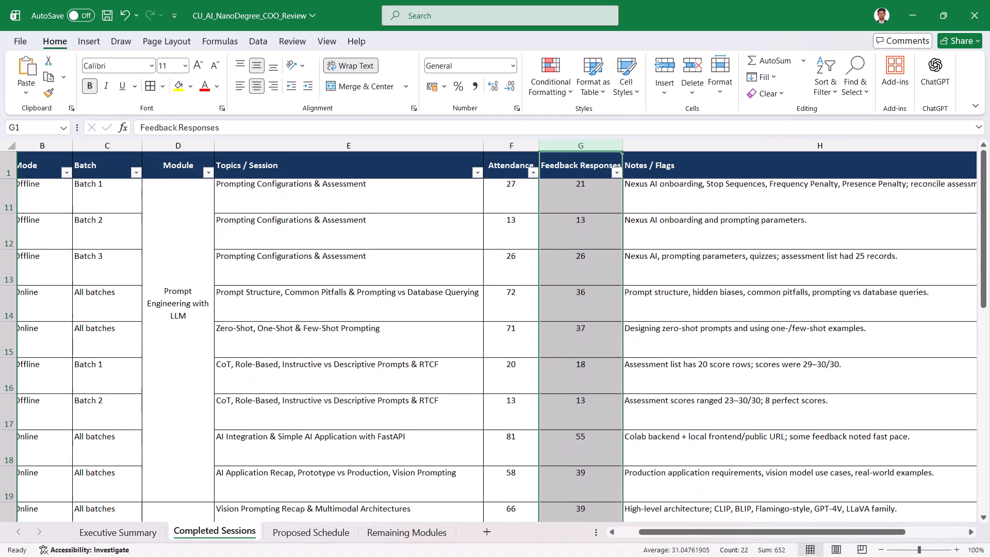
{"action": "scroll", "coordinate": [593, 355], "scroll_direction": "down", "scroll_amount": 1}
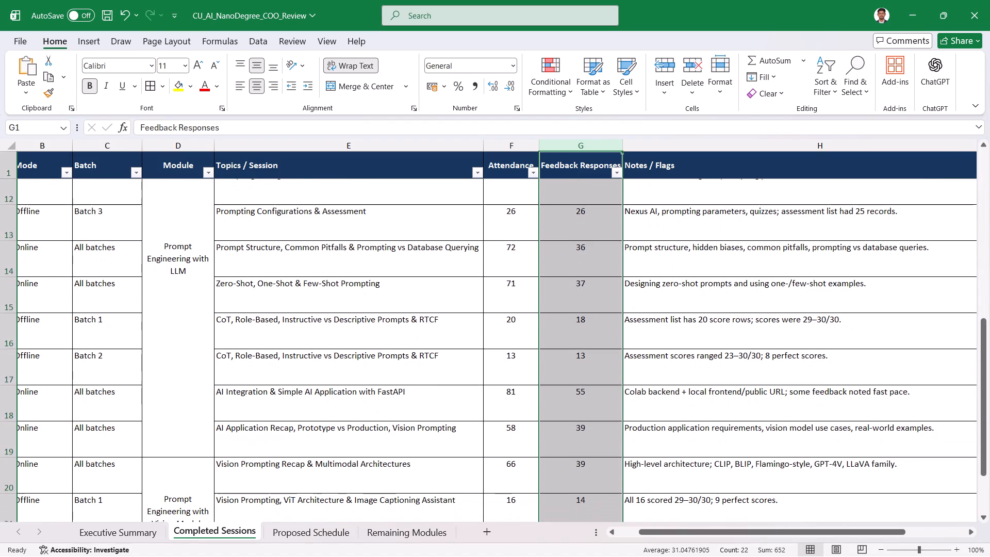
{"action": "scroll", "coordinate": [593, 355], "scroll_direction": "down", "scroll_amount": 1}
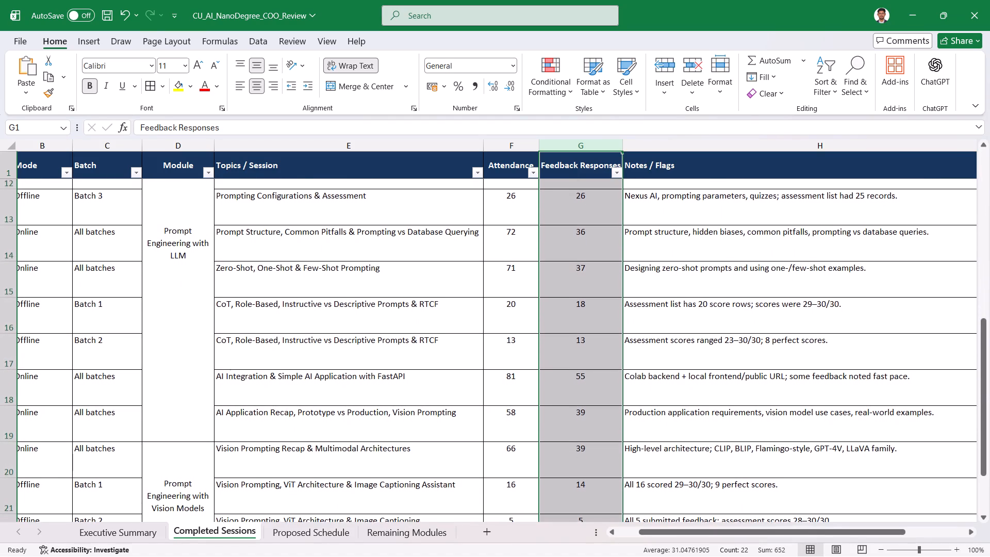
{"action": "scroll", "coordinate": [593, 355], "scroll_direction": "down", "scroll_amount": 1}
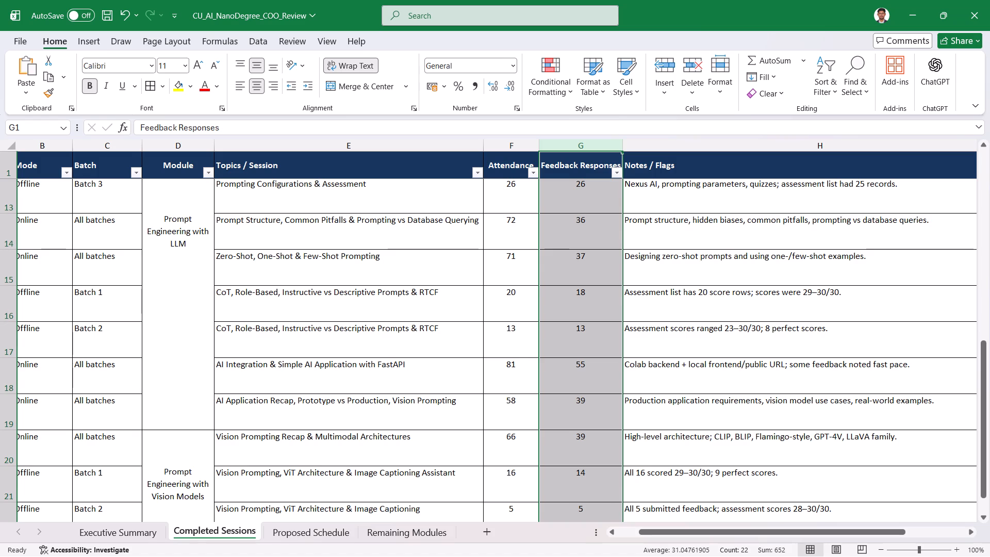
{"action": "scroll", "coordinate": [593, 355], "scroll_direction": "down", "scroll_amount": 1}
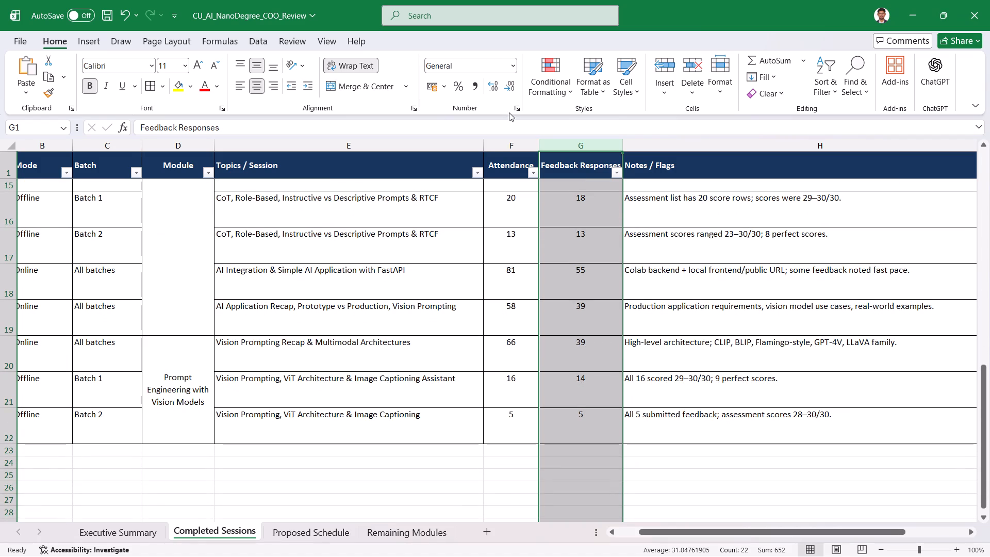
Delete the entire Feedback Responses column from the Completed Sessions sheet.
{"action": "left_click", "coordinate": [699, 57]}
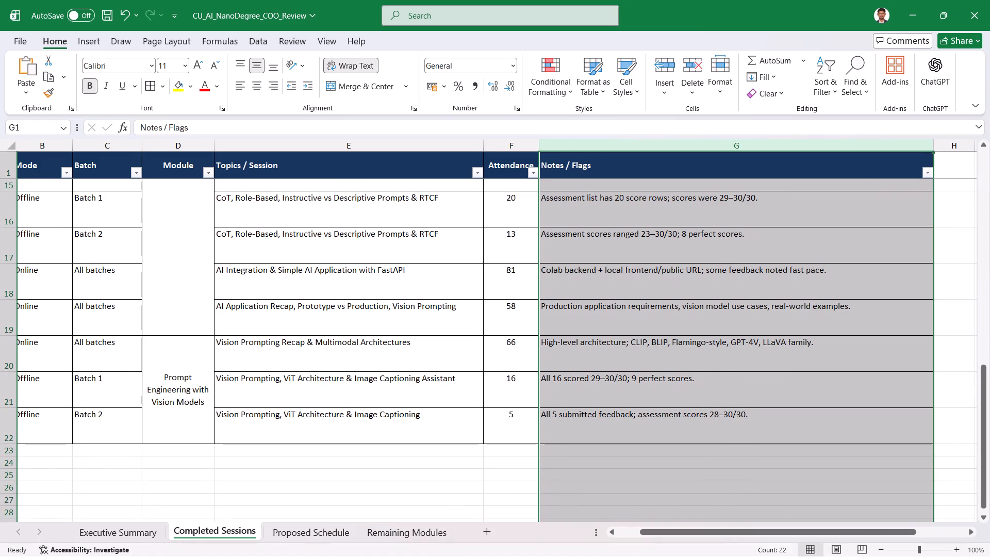
Review the Completed Sessions table from the first to the last session, checking the Date to Notes / Flags columns.
{"action": "left_click", "coordinate": [621, 352]}
{"action": "scroll", "coordinate": [621, 352], "scroll_direction": "up", "scroll_amount": 5}
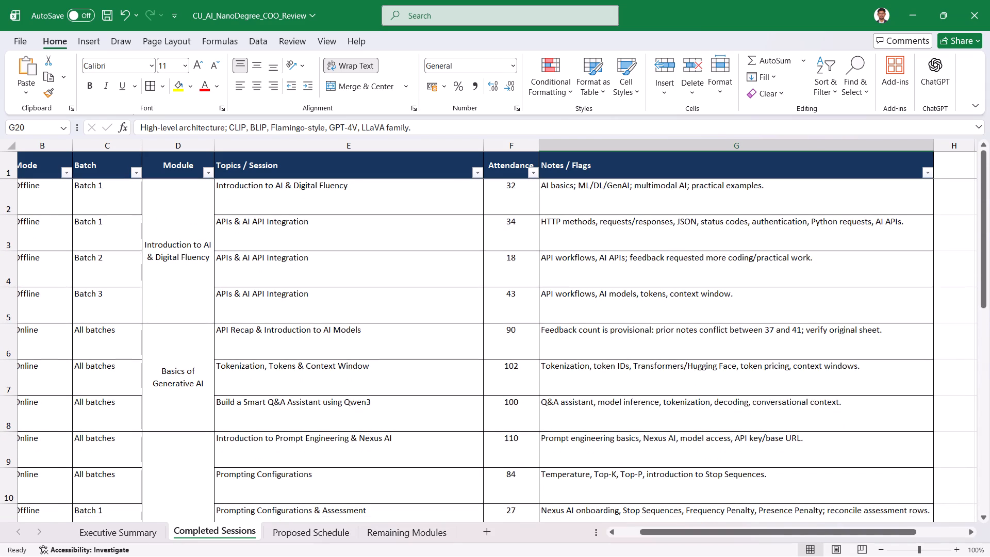
{"action": "left_click", "coordinate": [604, 168]}
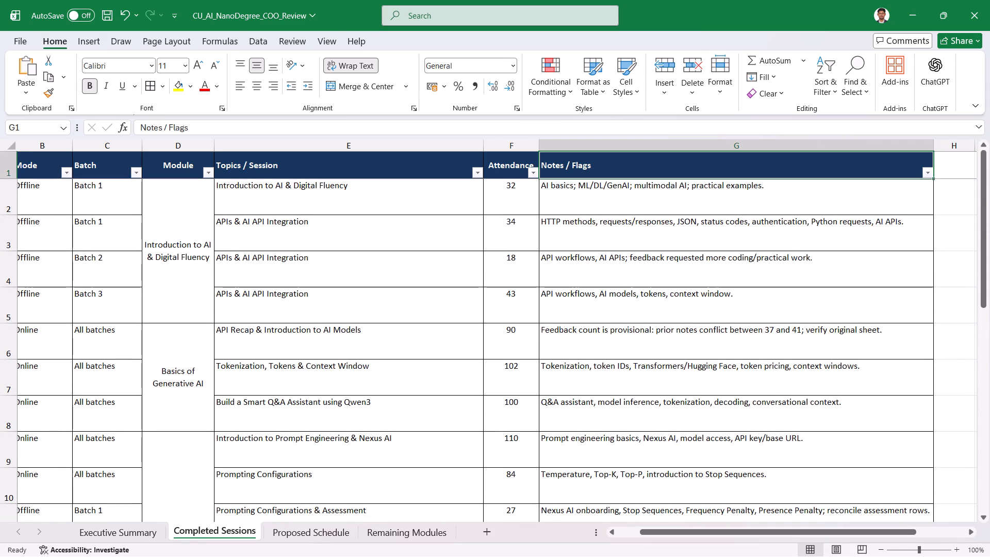
{"action": "scroll", "coordinate": [605, 292], "scroll_direction": "down", "scroll_amount": 2}
{"action": "scroll", "coordinate": [605, 292], "scroll_direction": "up", "scroll_amount": 1}
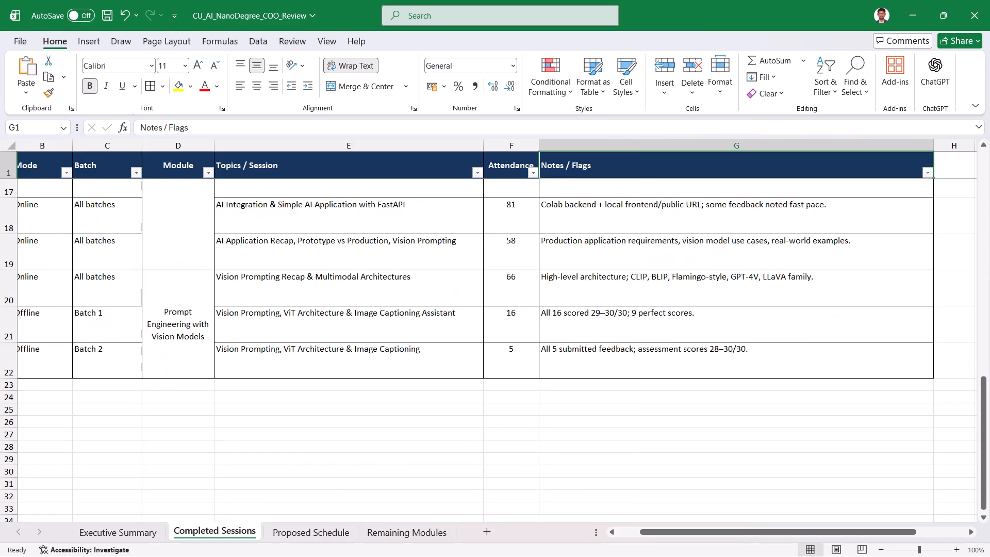
{"action": "scroll", "coordinate": [480, 340], "scroll_direction": "right", "scroll_amount": 4}
{"action": "scroll", "coordinate": [480, 340], "scroll_direction": "up", "scroll_amount": 1}
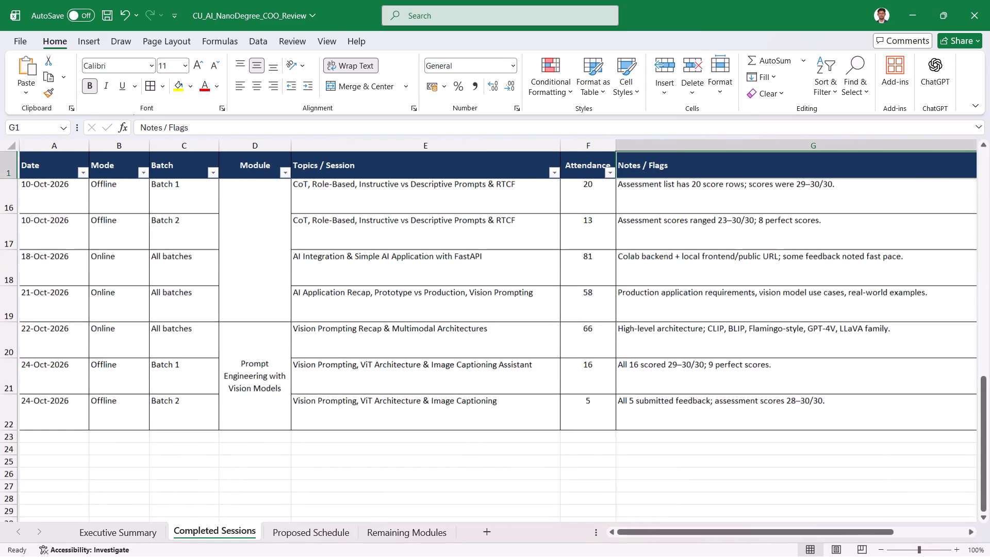
{"action": "scroll", "coordinate": [480, 340], "scroll_direction": "up", "scroll_amount": 1}
Open the Proposed Schedule sheet and switch to the Course_L1.pdf syllabus in the browser to consult its Curriculum Structure table.
{"action": "left_click", "coordinate": [322, 527]}
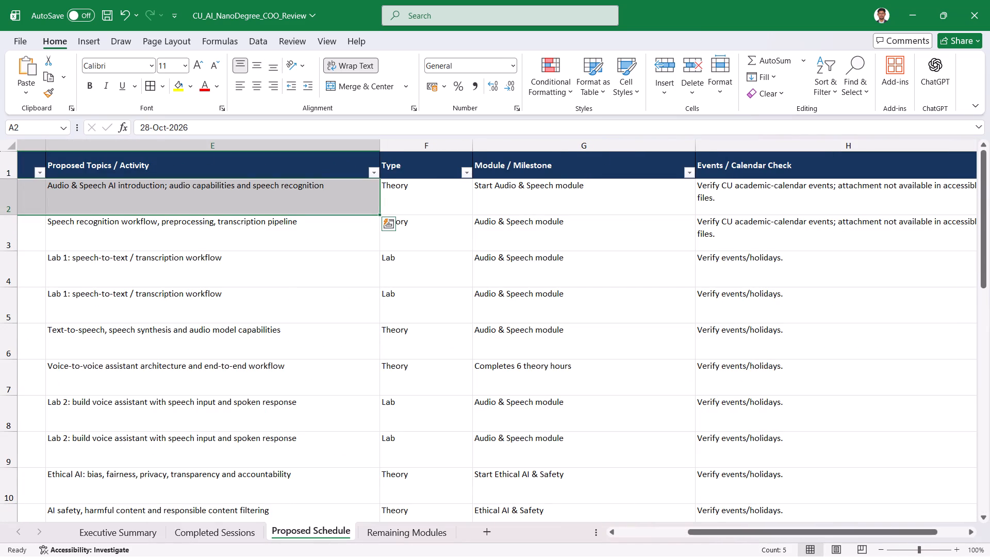
{"action": "key", "text": "alt+Tab"}
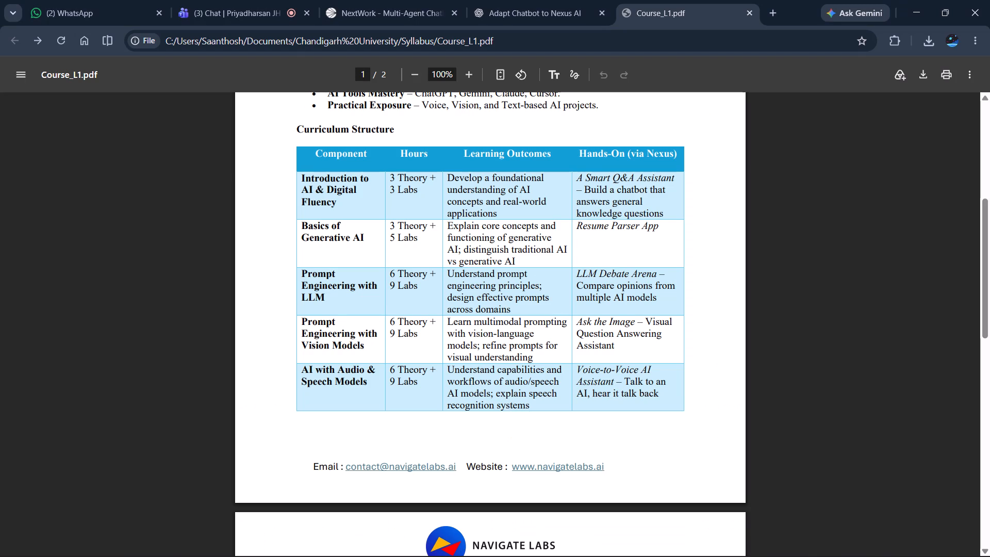
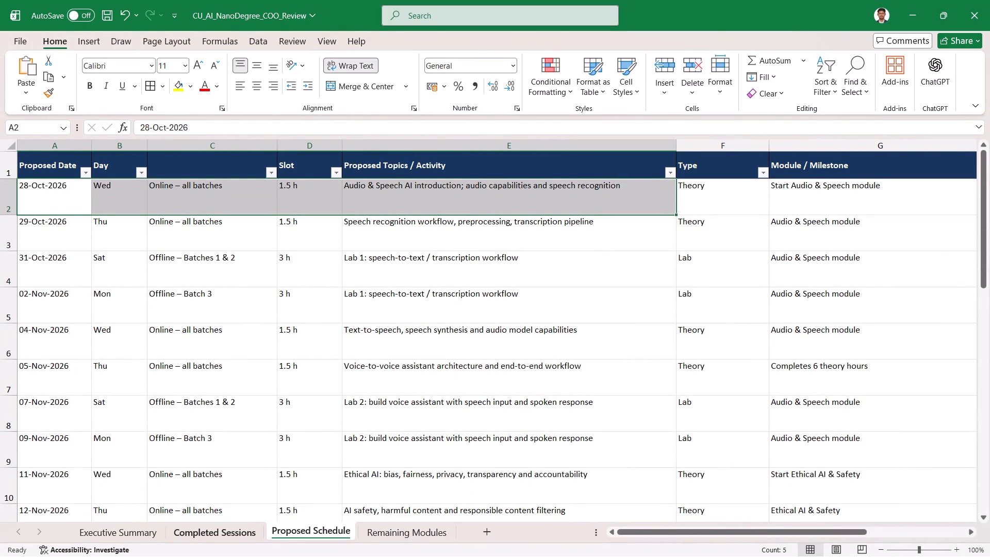
Review the Proposed Schedule table from the first to the last proposed session, checking dates, topics, types and module milestones.
{"action": "scroll", "coordinate": [349, 462], "scroll_direction": "down", "scroll_amount": 5}
{"action": "scroll", "coordinate": [436, 401], "scroll_direction": "down", "scroll_amount": 4}
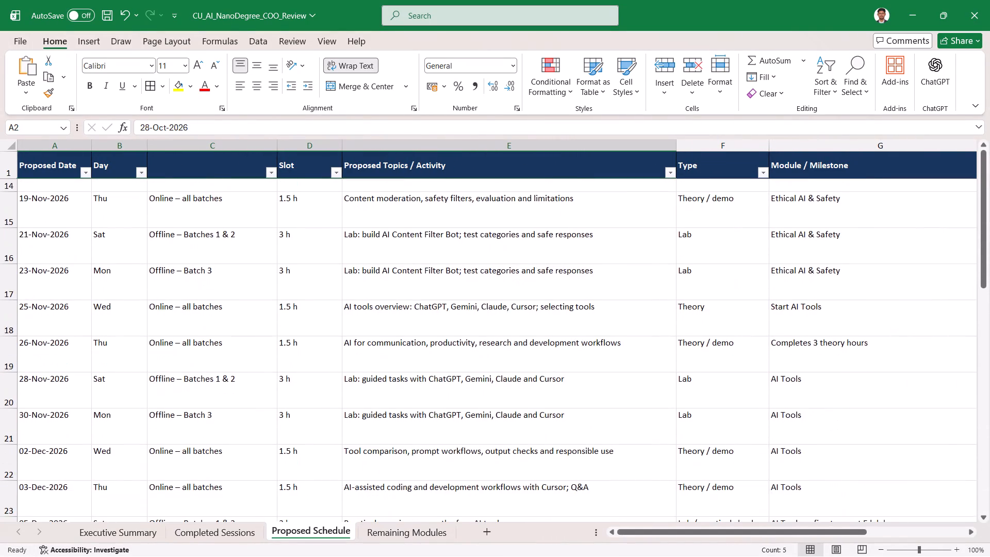
{"action": "scroll", "coordinate": [436, 401], "scroll_direction": "down", "scroll_amount": 2}
{"action": "scroll", "coordinate": [436, 401], "scroll_direction": "up", "scroll_amount": 2}
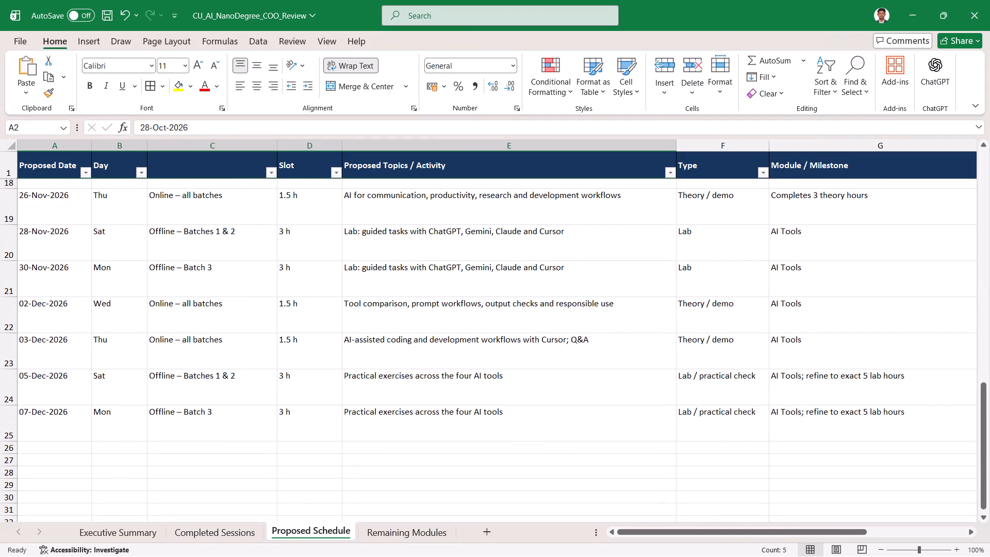
{"action": "scroll", "coordinate": [474, 376], "scroll_direction": "up", "scroll_amount": 6}
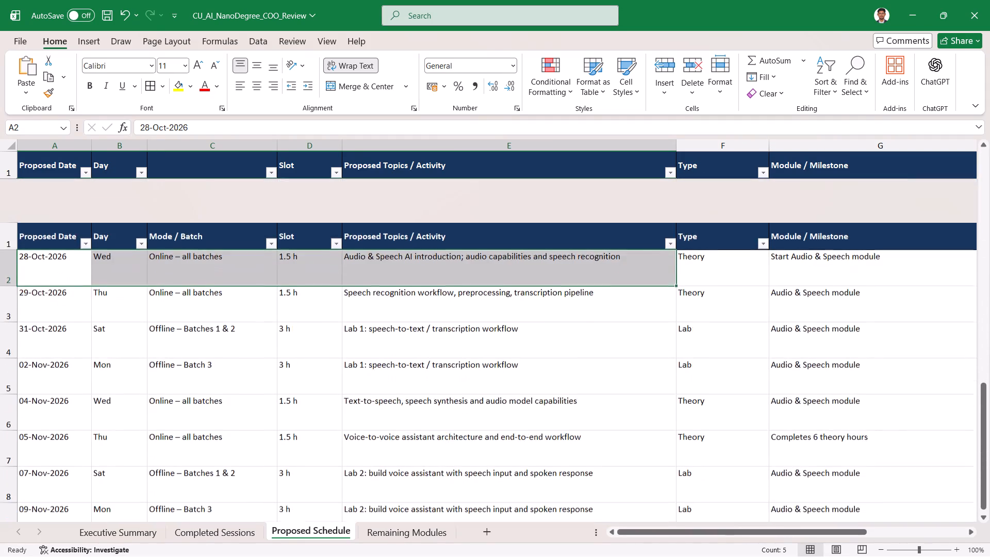
{"action": "scroll", "coordinate": [474, 376], "scroll_direction": "down", "scroll_amount": 2}
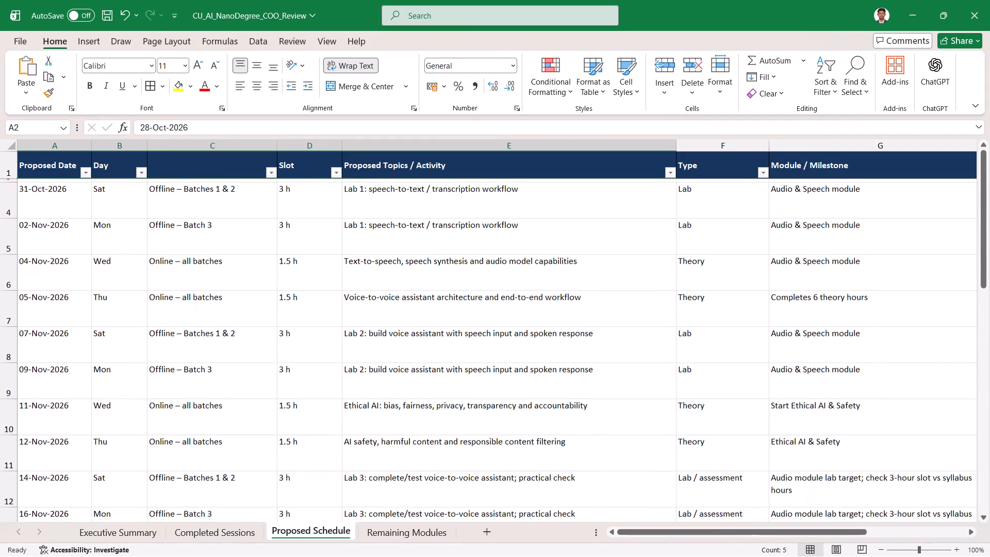
Select the entire Proposed Schedule table, including its header row, and go through the selected rows to the December sessions.
{"action": "left_click", "coordinate": [474, 376]}
{"action": "key", "text": "ctrl+a"}
{"action": "scroll", "coordinate": [474, 376], "scroll_direction": "down", "scroll_amount": 2}
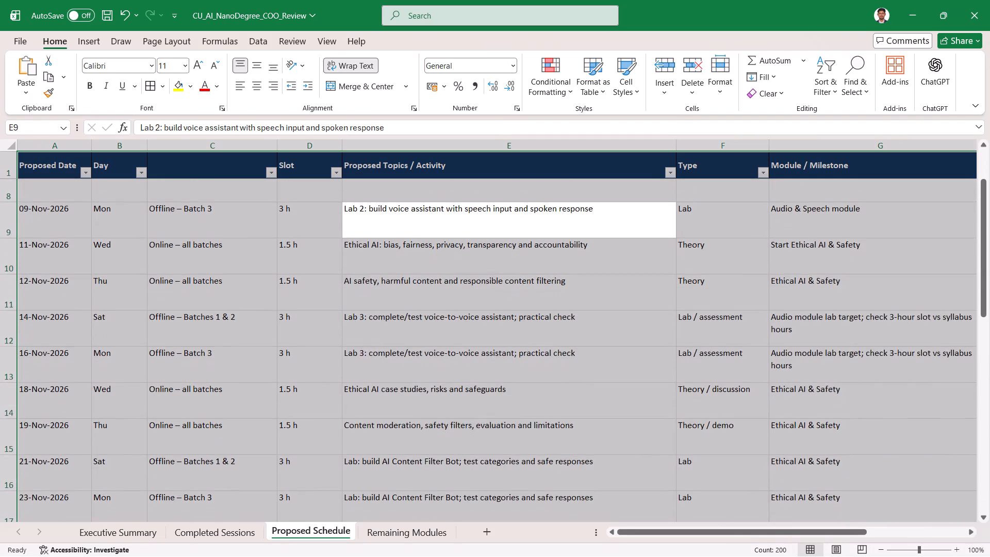
{"action": "scroll", "coordinate": [474, 376], "scroll_direction": "down", "scroll_amount": 2}
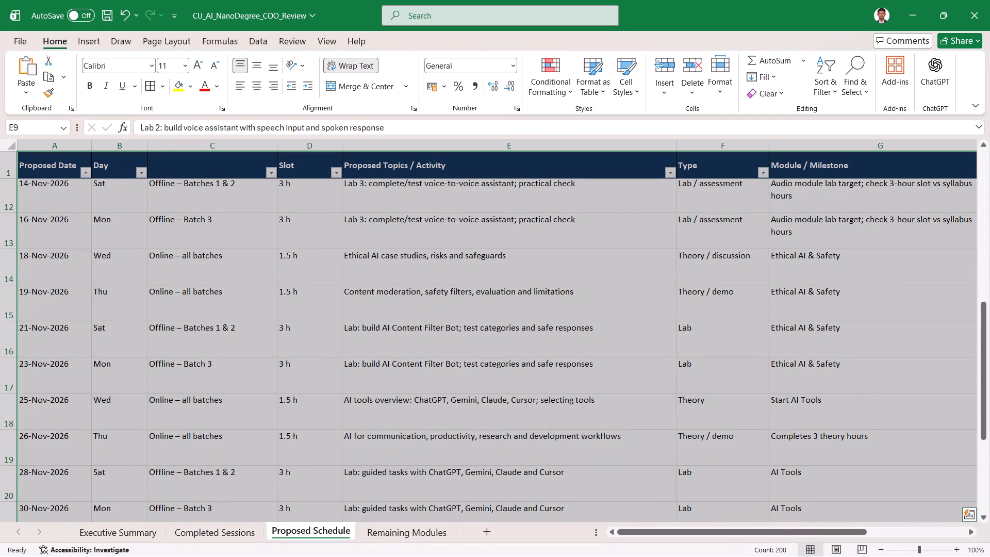
{"action": "scroll", "coordinate": [474, 376], "scroll_direction": "down", "scroll_amount": 1}
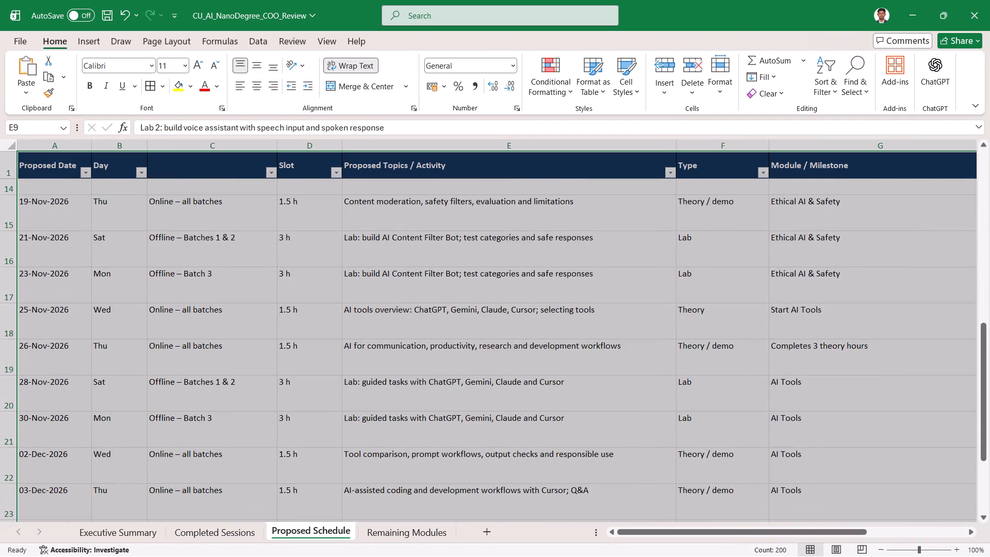
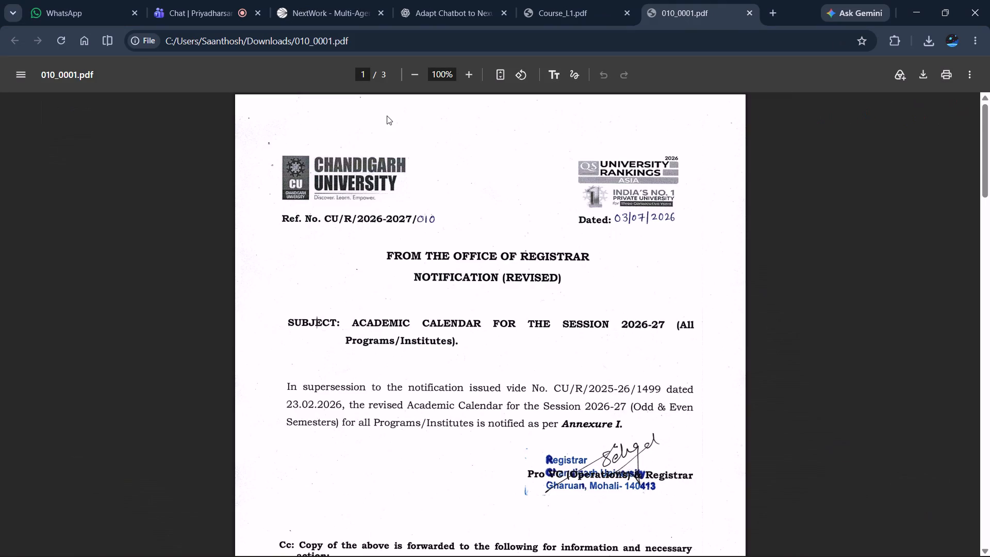
Review the odd- and even-semester dates in the revised 2026-27 academic calendar, 010_0001.pdf, covering teaching days, tests, breaks and exams.
{"action": "scroll", "coordinate": [478, 253], "scroll_direction": "down", "scroll_amount": 7}
{"action": "scroll", "coordinate": [478, 253], "scroll_direction": "up", "scroll_amount": 1}
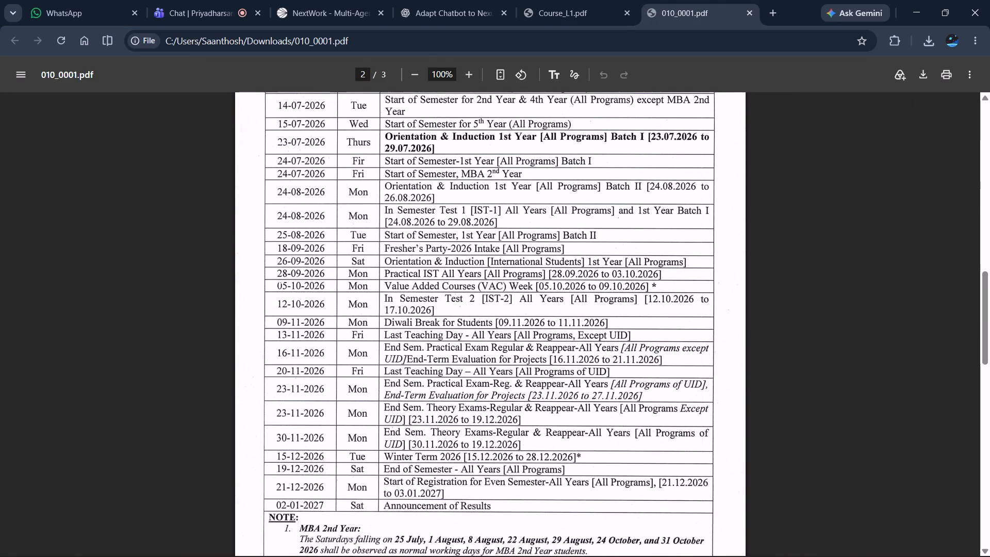
{"action": "scroll", "coordinate": [478, 253], "scroll_direction": "up", "scroll_amount": 1}
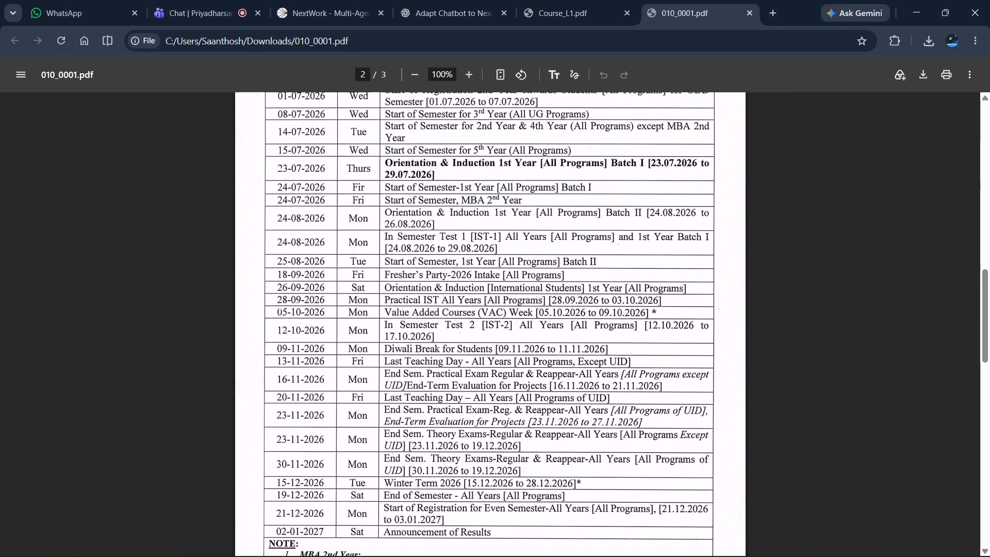
{"action": "scroll", "coordinate": [516, 331], "scroll_direction": "down", "scroll_amount": 3}
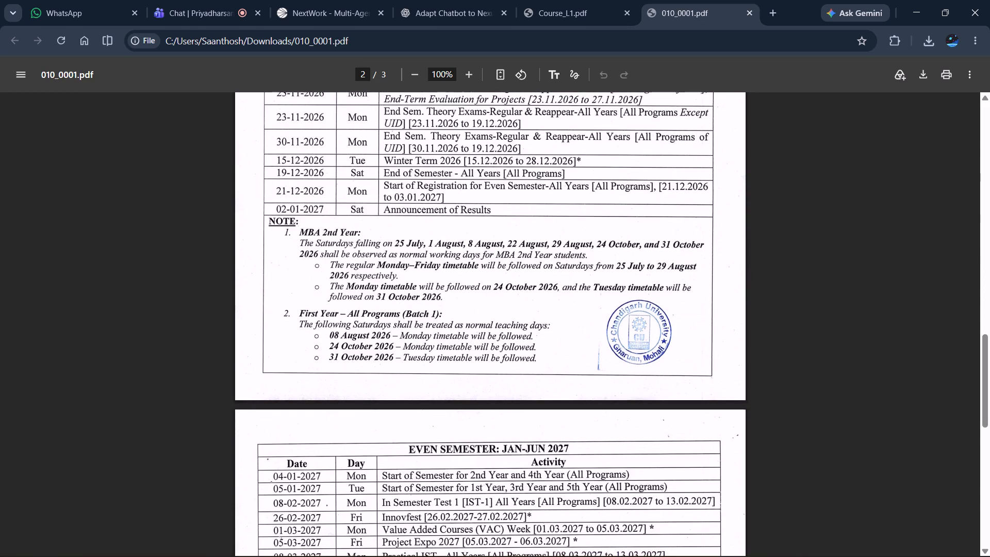
{"action": "scroll", "coordinate": [516, 331], "scroll_direction": "down", "scroll_amount": 7}
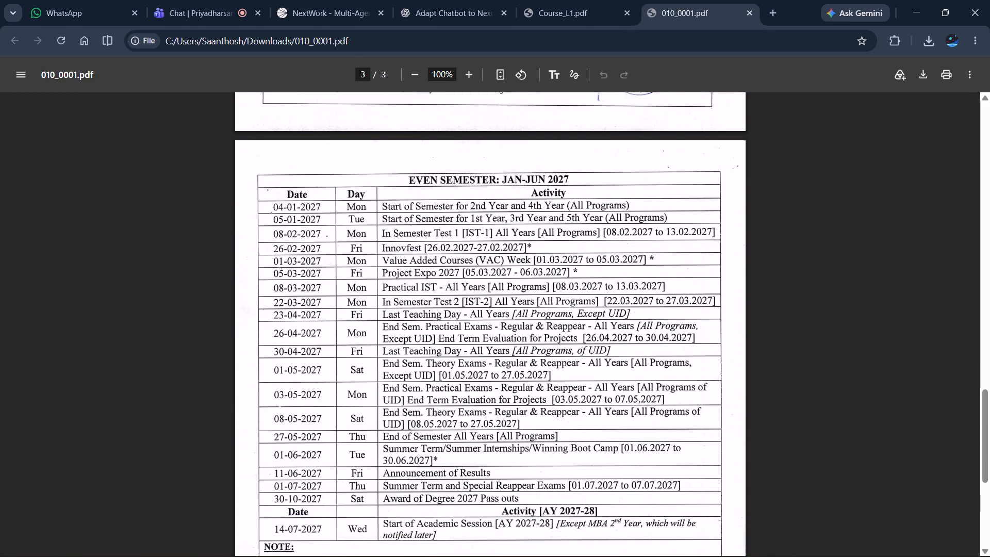
{"action": "scroll", "coordinate": [516, 331], "scroll_direction": "down", "scroll_amount": 3}
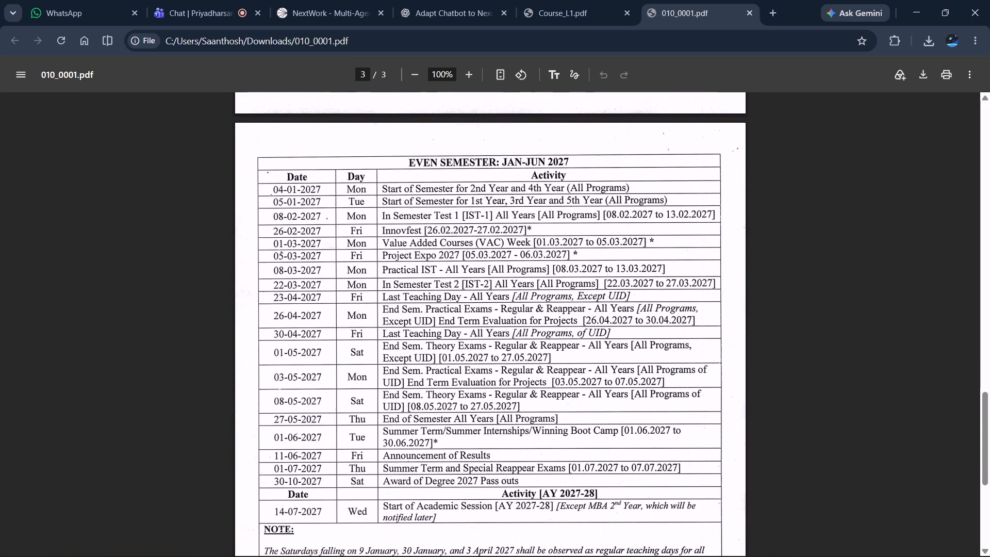
{"action": "scroll", "coordinate": [516, 331], "scroll_direction": "down", "scroll_amount": 7}
{"action": "scroll", "coordinate": [485, 345], "scroll_direction": "up", "scroll_amount": 11}
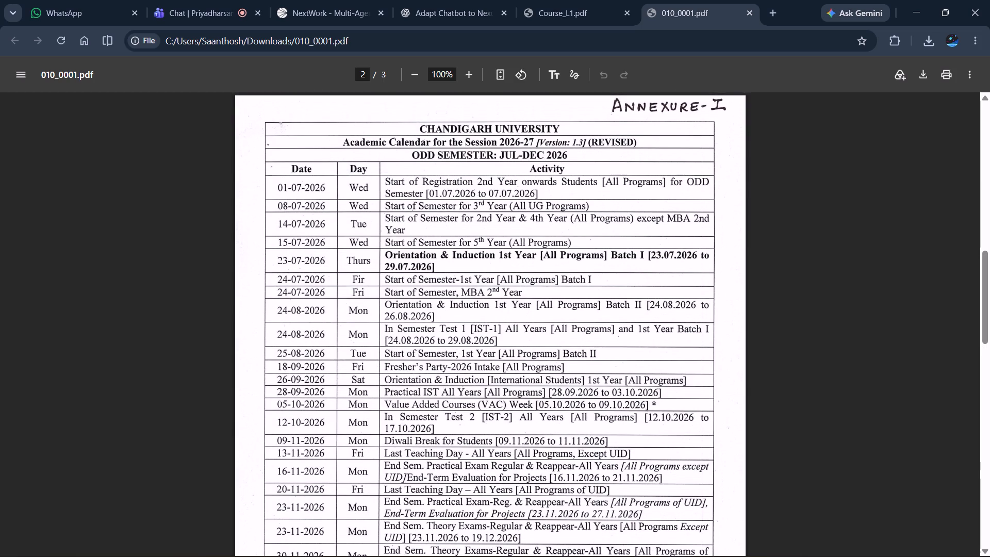
{"action": "scroll", "coordinate": [485, 345], "scroll_direction": "down", "scroll_amount": 1}
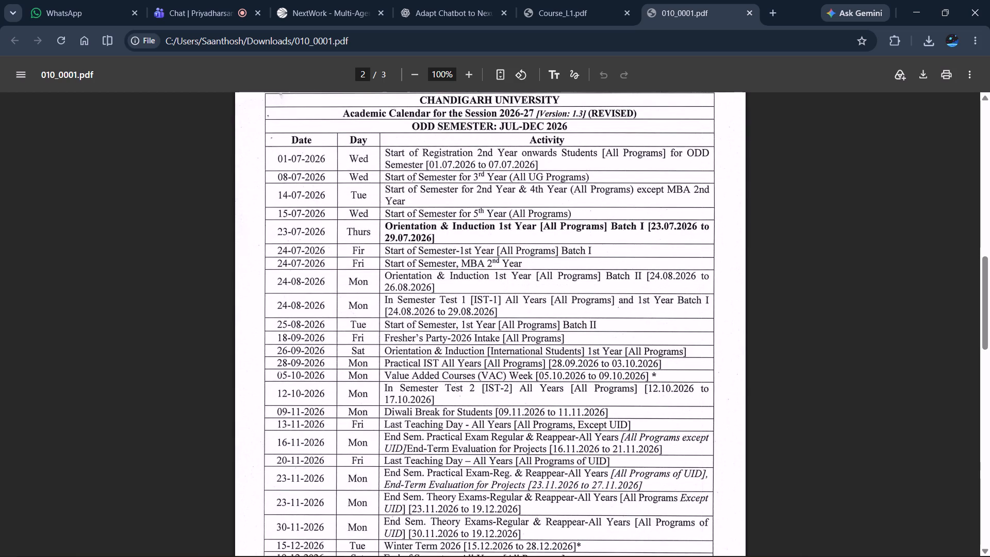
{"action": "scroll", "coordinate": [485, 345], "scroll_direction": "down", "scroll_amount": 2}
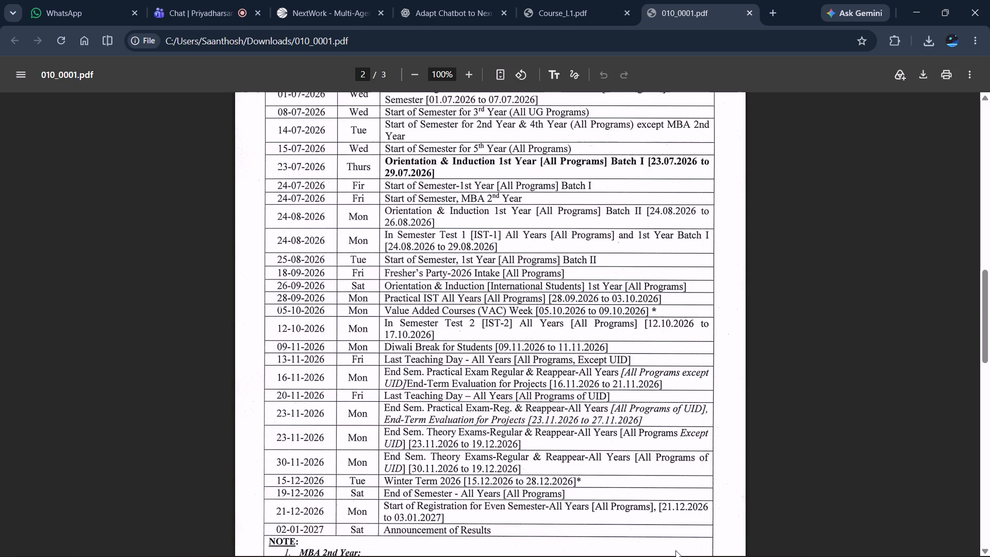
Check the November 2026 weekdays in the system calendar alongside the academic calendar's odd-semester dates.
{"action": "left_click", "coordinate": [925, 547]}
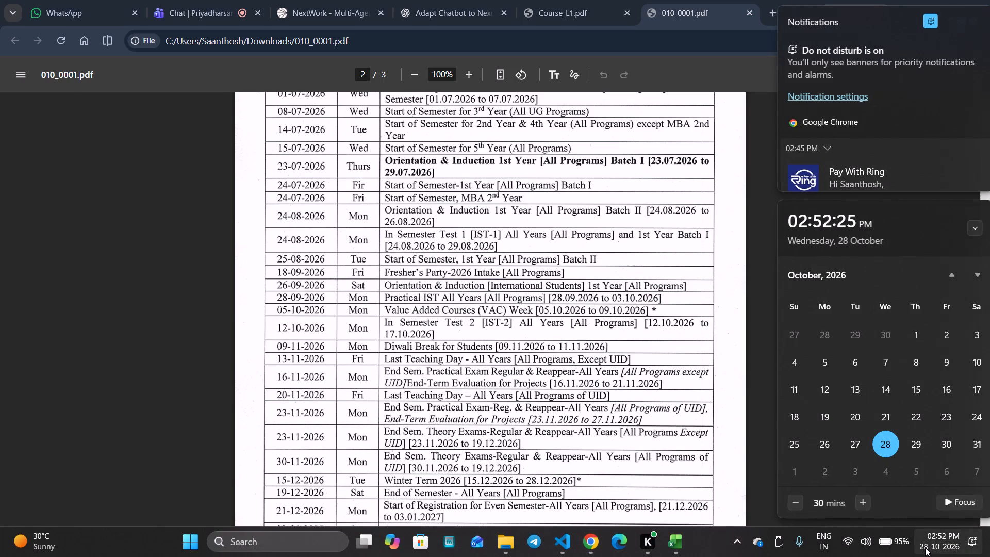
{"action": "scroll", "coordinate": [909, 444], "scroll_direction": "down", "scroll_amount": 1}
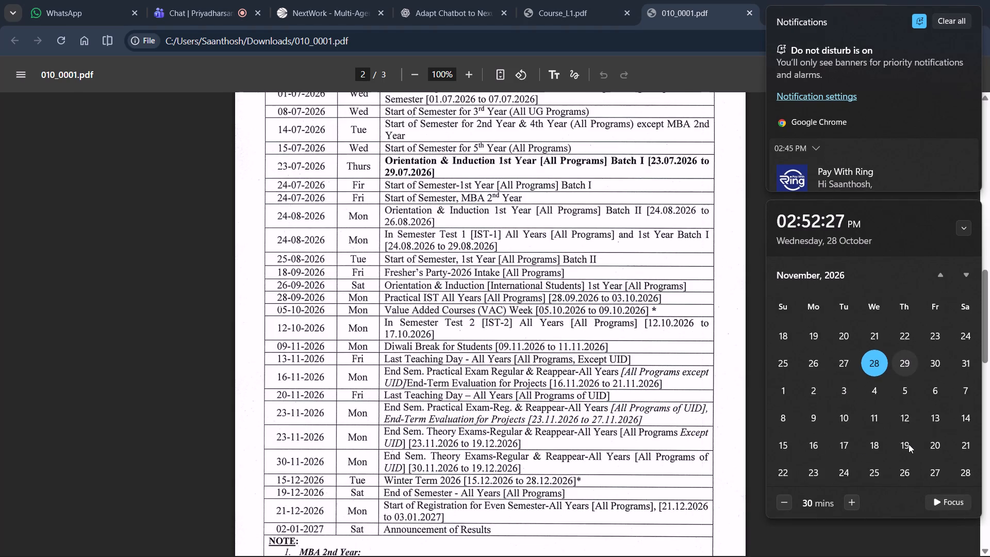
{"action": "scroll", "coordinate": [909, 444], "scroll_direction": "down", "scroll_amount": 1}
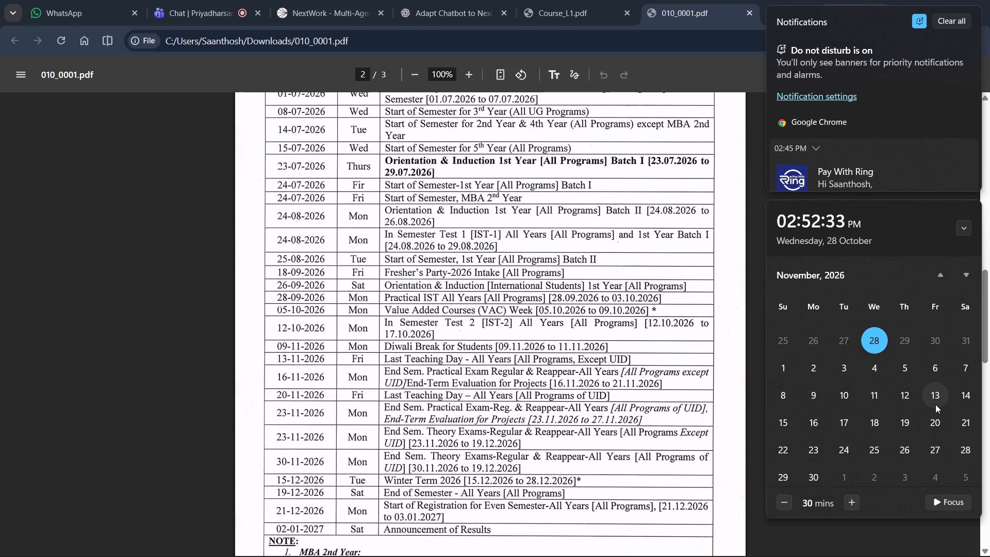
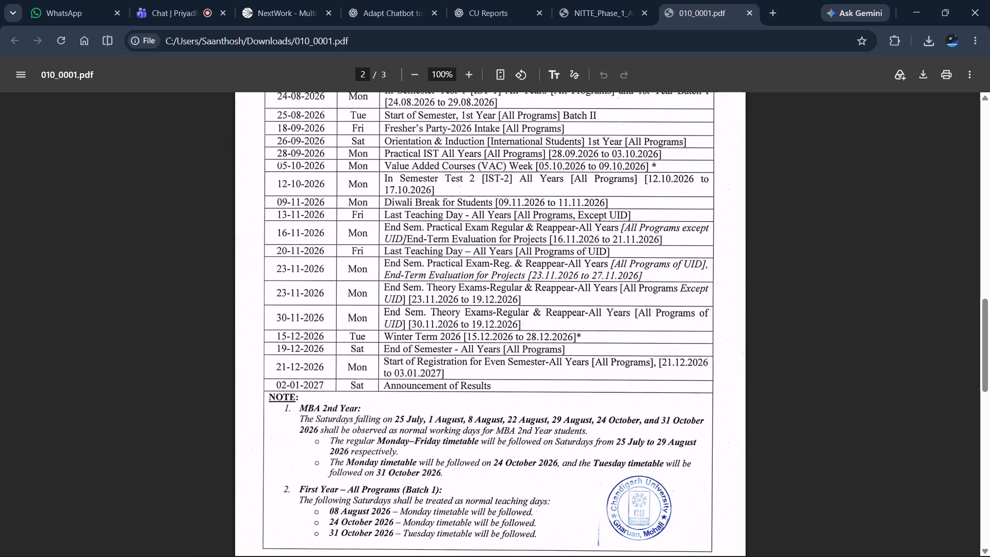
Examine the End of Semester and Winter Term 2026 entries in the academic calendar's December dates.
{"action": "left_click_drag", "start_coordinate": [385, 346], "coordinate": [417, 351]}
{"action": "left_click_drag", "start_coordinate": [417, 351], "coordinate": [443, 350]}
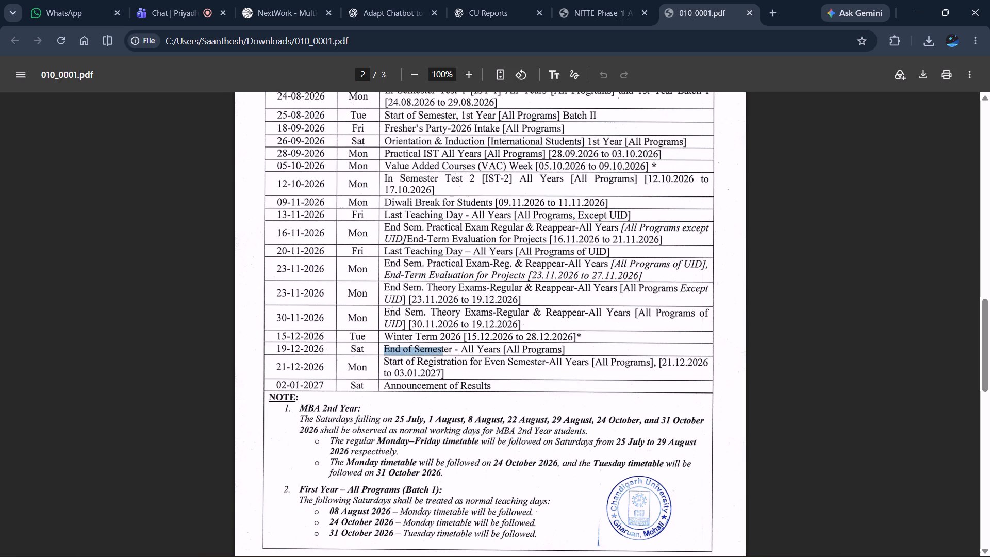
{"action": "left_click", "coordinate": [456, 348]}
{"action": "left_click", "coordinate": [456, 348]}
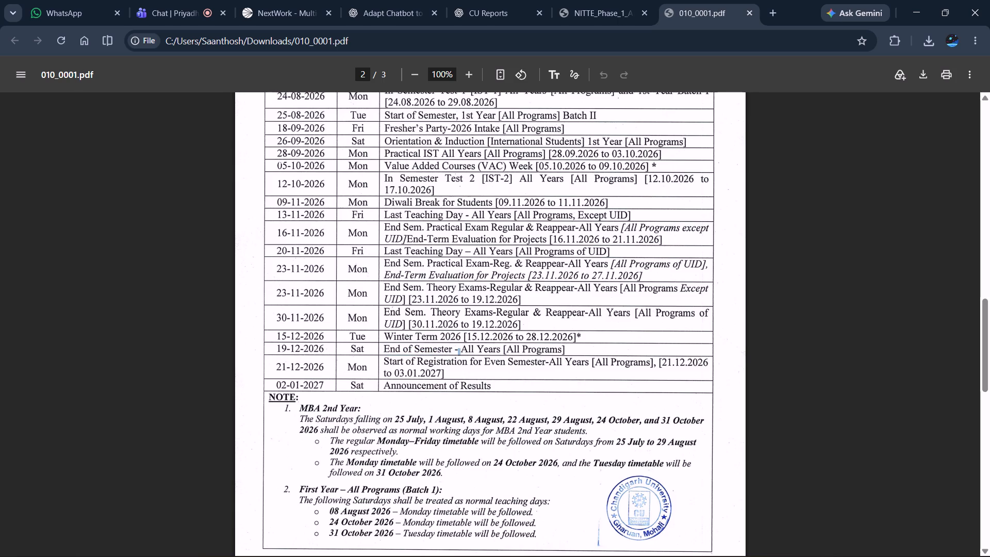
{"action": "left_click", "coordinate": [575, 347]}
{"action": "left_click_drag", "start_coordinate": [575, 347], "coordinate": [464, 347]}
{"action": "left_click", "coordinate": [464, 347]}
{"action": "left_click_drag", "start_coordinate": [568, 349], "coordinate": [457, 346]}
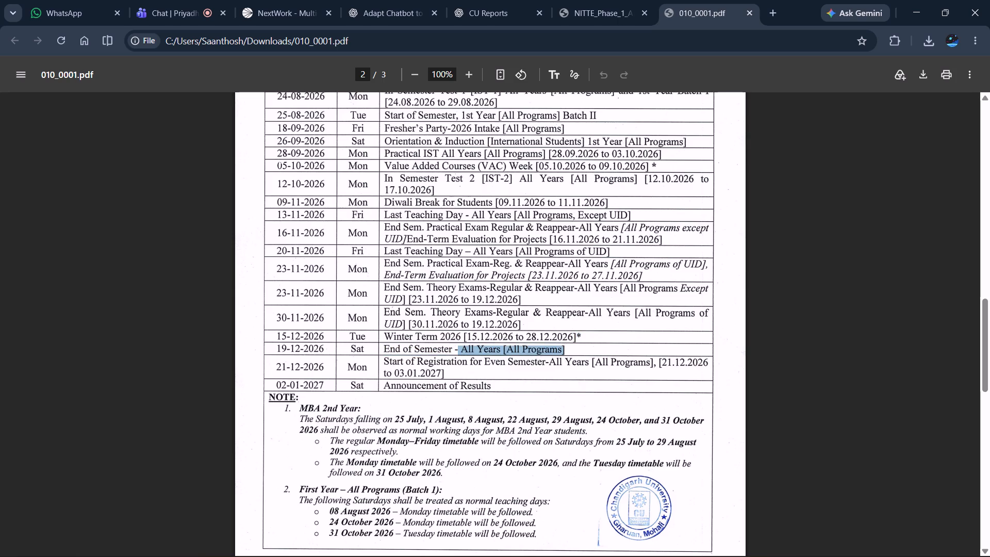
{"action": "left_click_drag", "start_coordinate": [457, 346], "coordinate": [463, 349]}
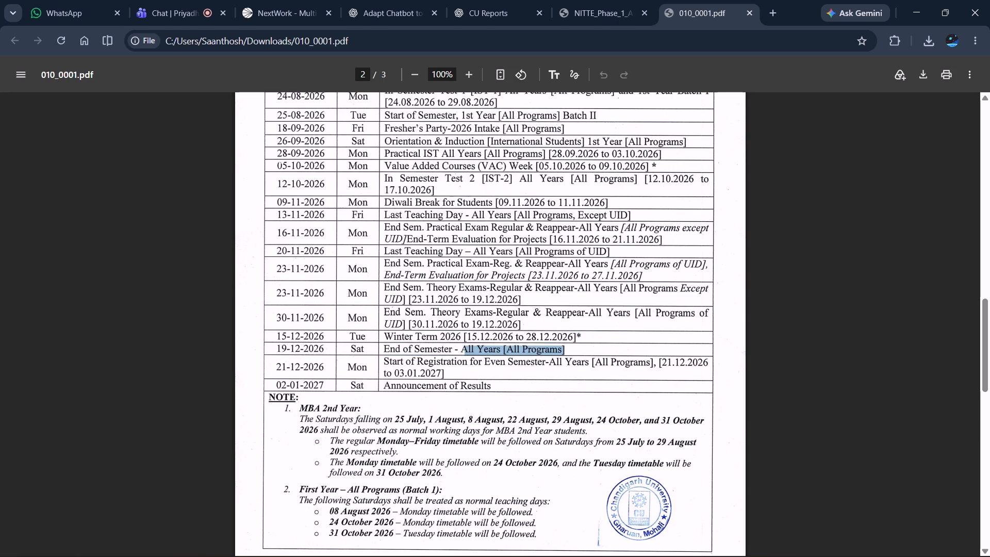
{"action": "left_click", "coordinate": [463, 335]}
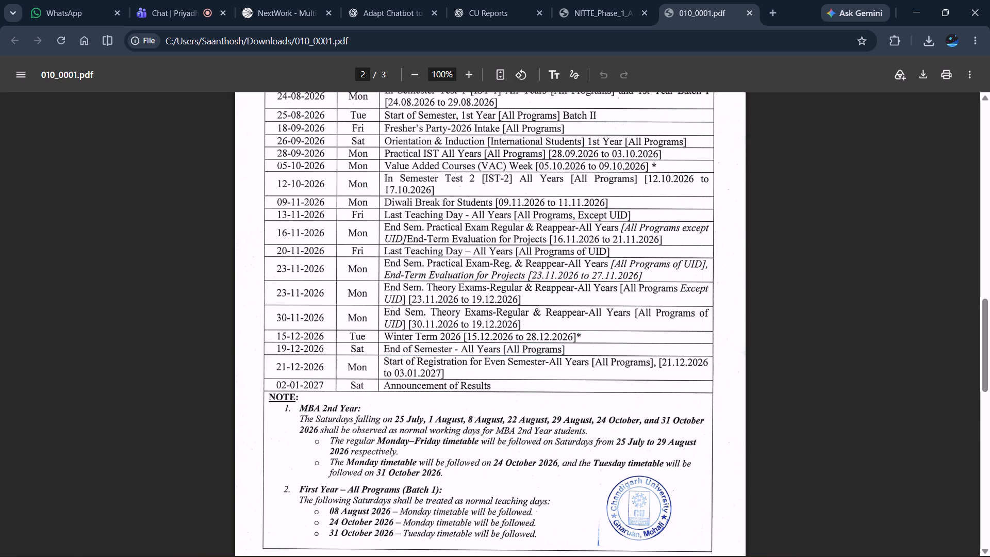
{"action": "left_click", "coordinate": [582, 337]}
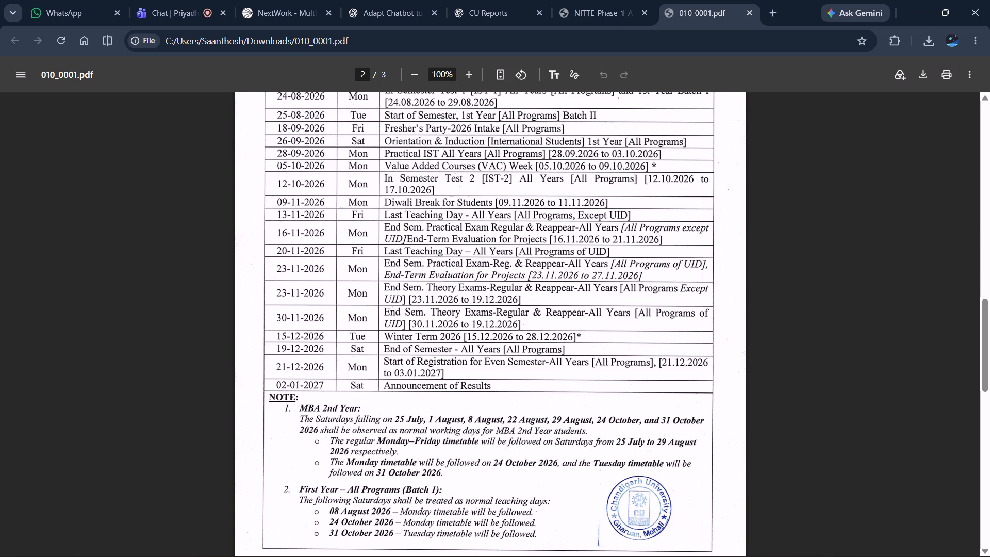
{"action": "left_click", "coordinate": [582, 337]}
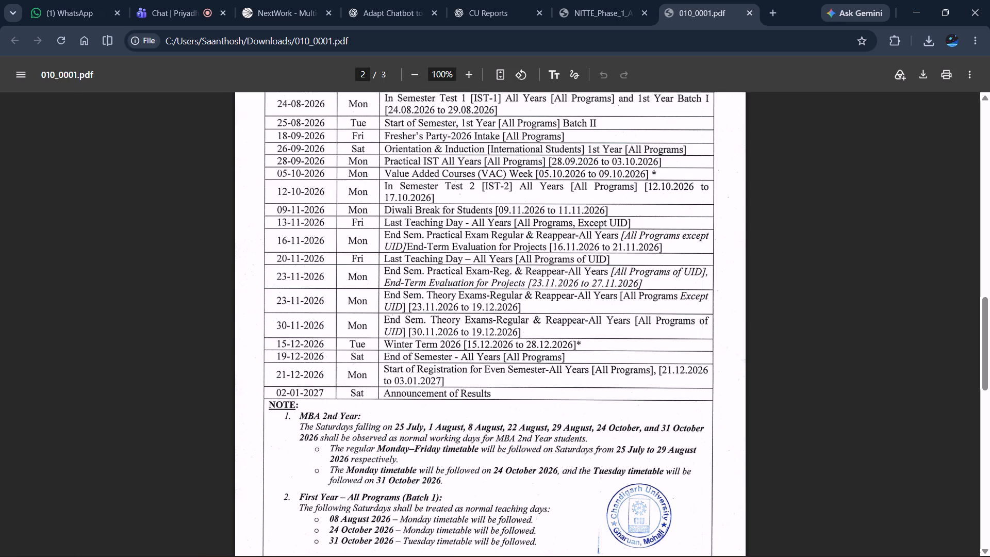
Examine the calendar's 23-11-2026 end-semester theory exams entry for all programs except UID.
{"action": "left_click", "coordinate": [530, 304]}
{"action": "left_click_drag", "start_coordinate": [530, 304], "coordinate": [379, 291]}
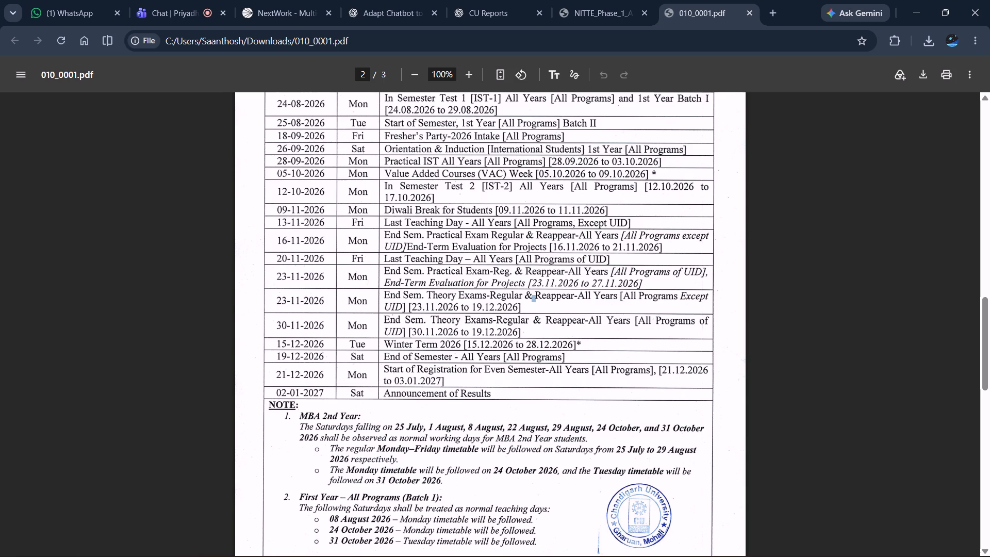
{"action": "left_click", "coordinate": [383, 296]}
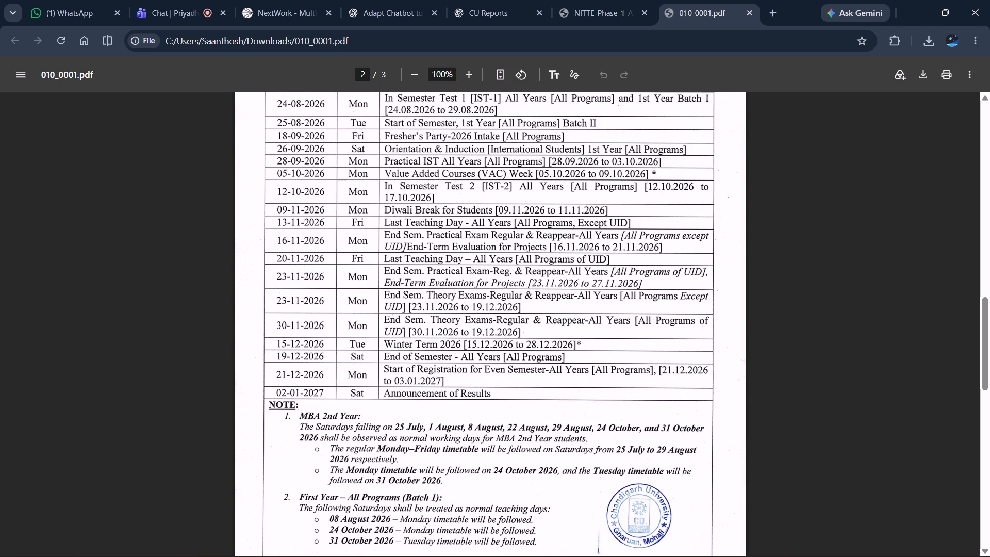
{"action": "left_click", "coordinate": [388, 297]}
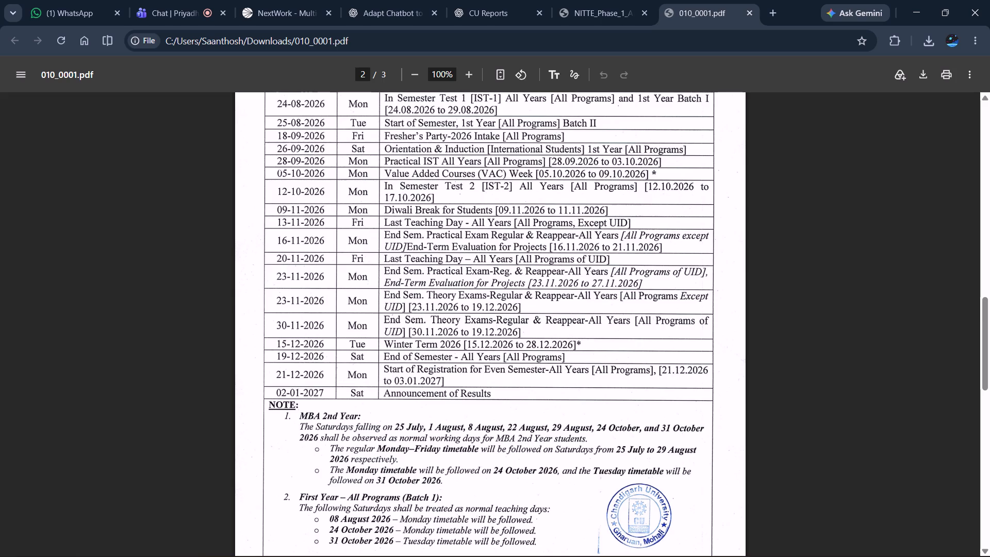
{"action": "left_click", "coordinate": [385, 296]}
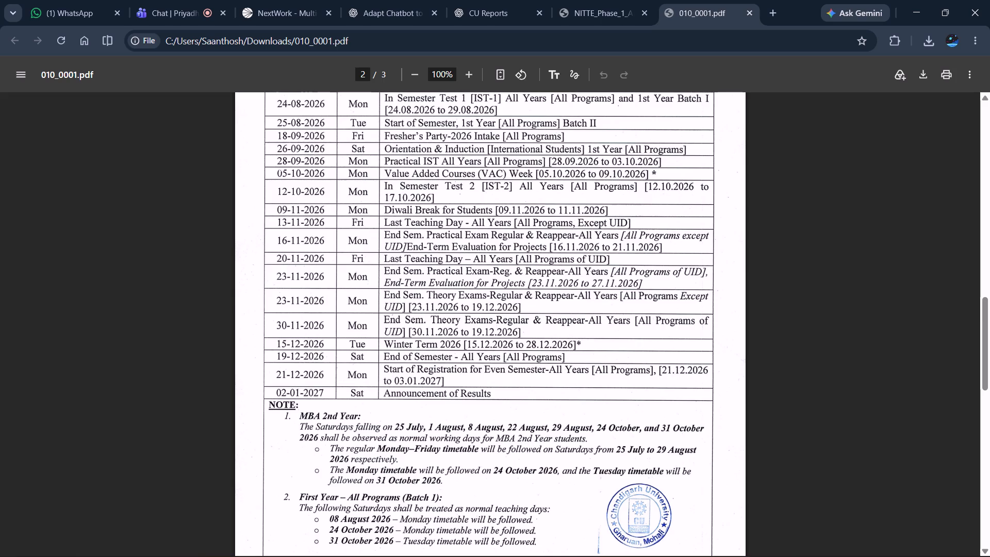
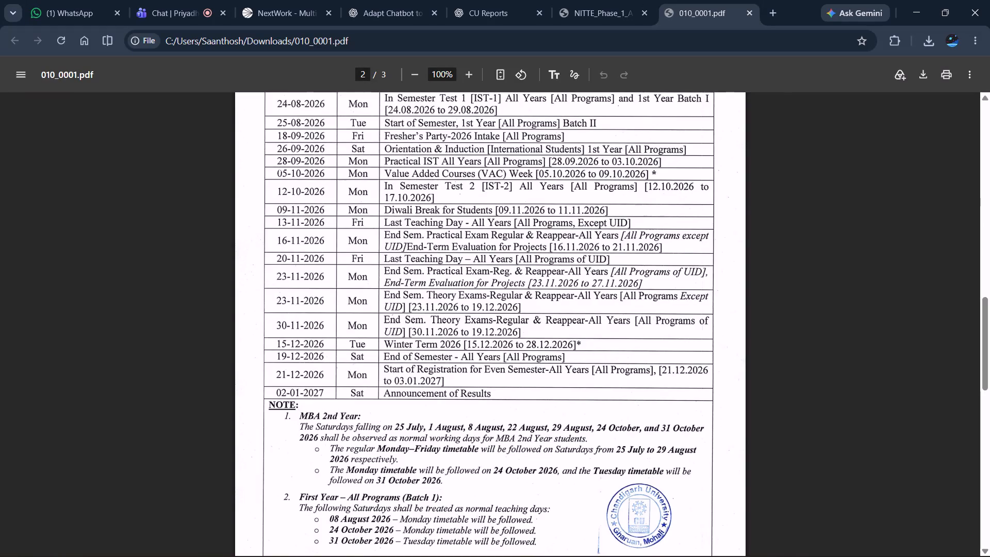
Highlight the full text of the 23-11-2026 End Sem. Theory Exams entry for all programs except UID.
{"action": "left_click", "coordinate": [525, 309]}
{"action": "left_click_drag", "start_coordinate": [525, 308], "coordinate": [385, 294]}
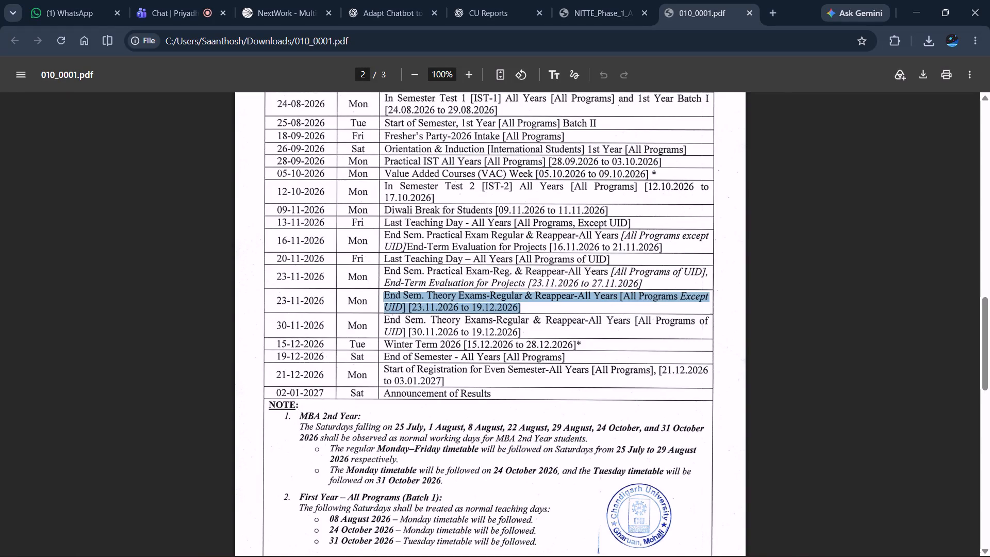
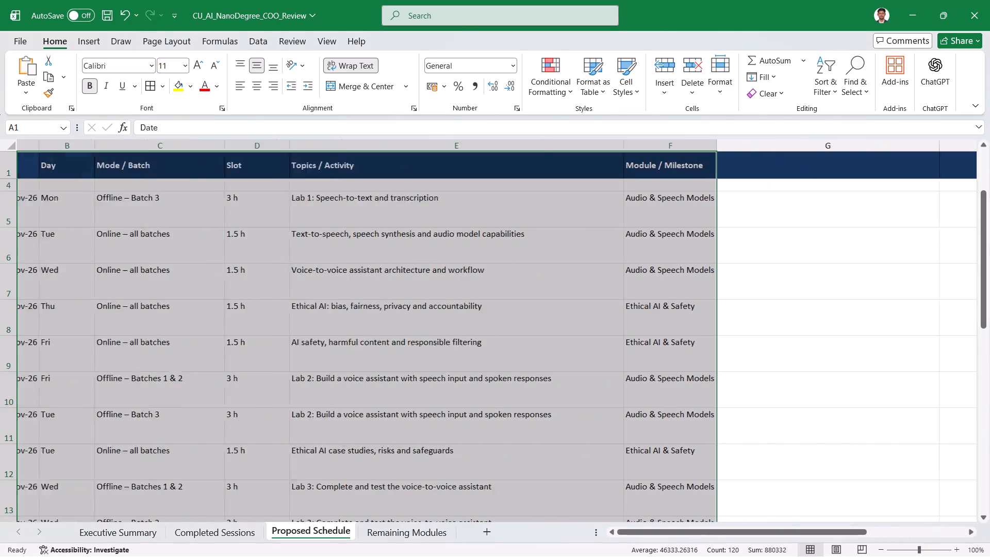
{"action": "scroll", "coordinate": [767, 204], "scroll_direction": "left", "scroll_amount": 2}
{"action": "scroll", "coordinate": [535, 185], "scroll_direction": "right", "scroll_amount": 6}
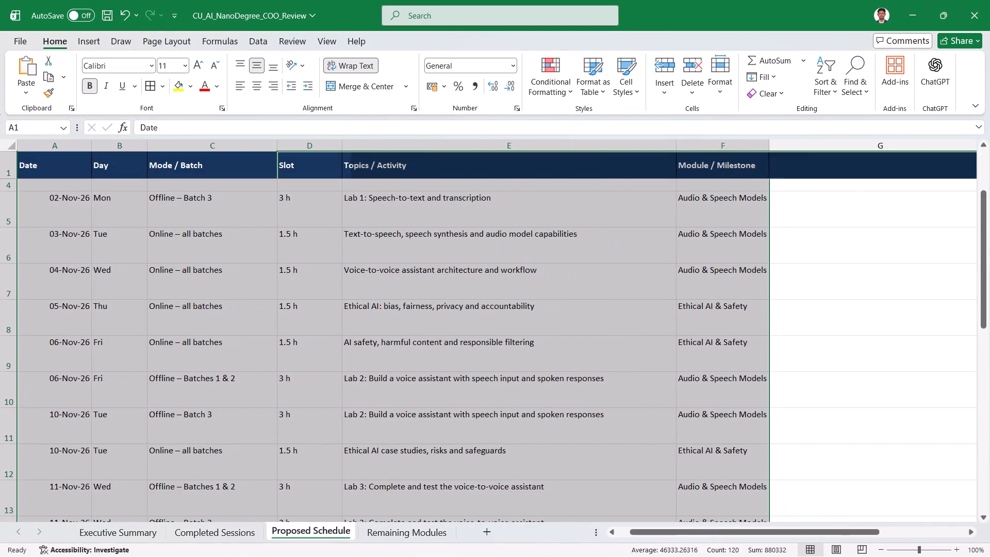
{"action": "double_click", "coordinate": [679, 146]}
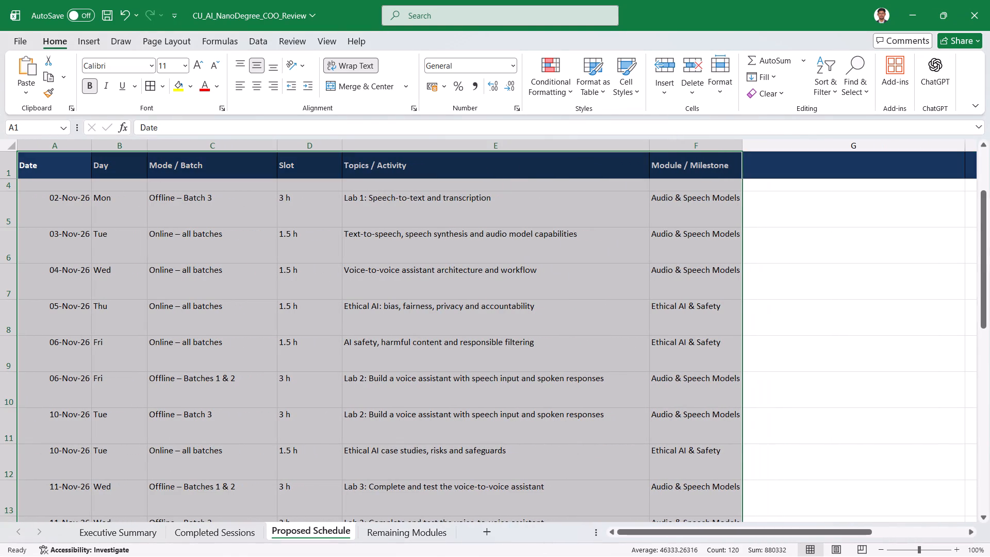
{"action": "double_click", "coordinate": [744, 146]}
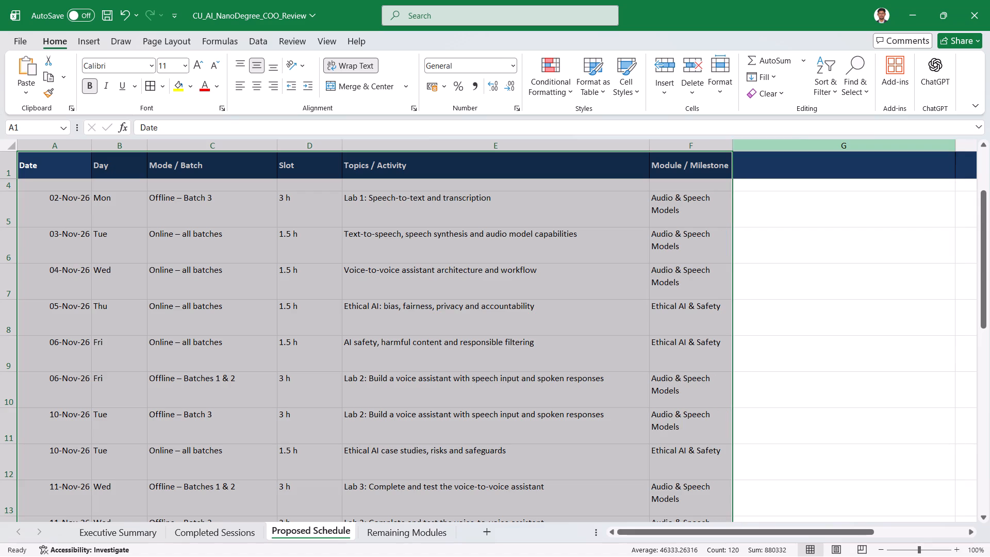
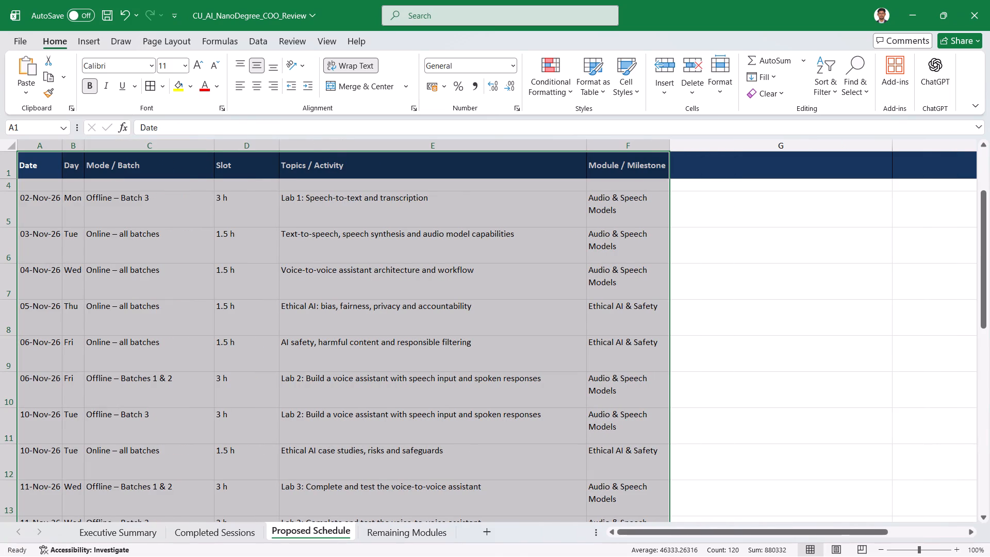
Centre all cells of the Proposed Schedule table both horizontally and vertically.
{"action": "left_click_drag", "start_coordinate": [29, 147], "coordinate": [100, 154]}
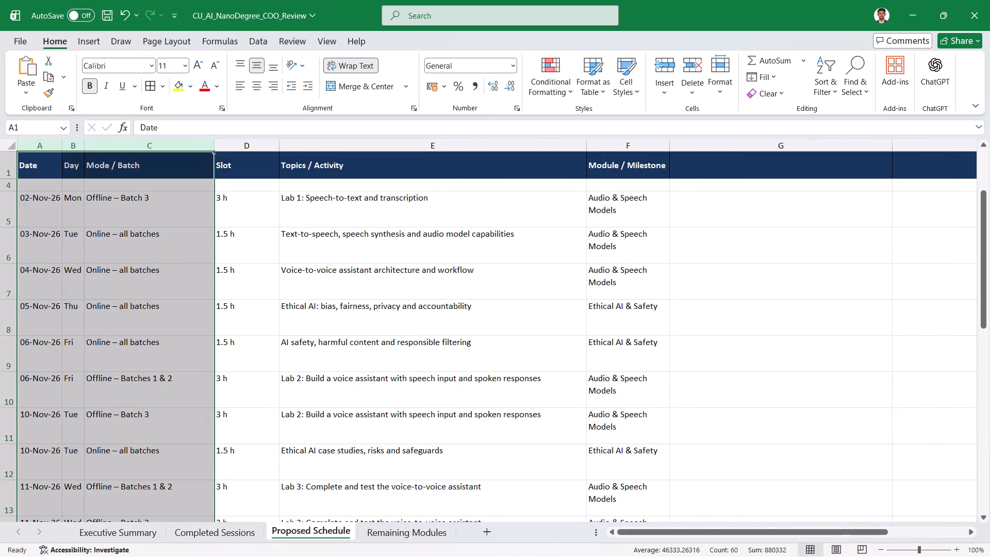
{"action": "left_click", "coordinate": [254, 202]}
{"action": "key", "text": "ctrl+a"}
{"action": "left_click", "coordinate": [252, 85]}
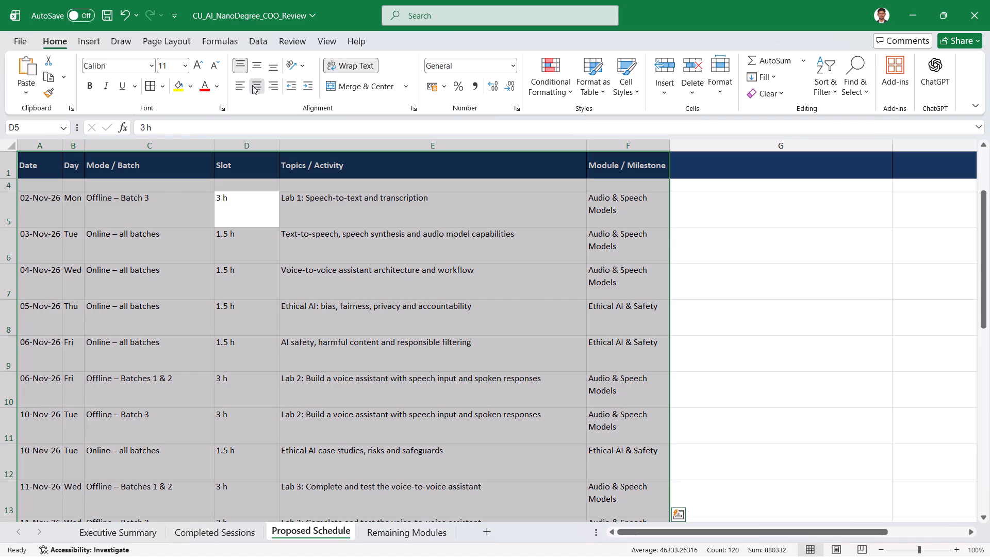
{"action": "left_click", "coordinate": [255, 65]}
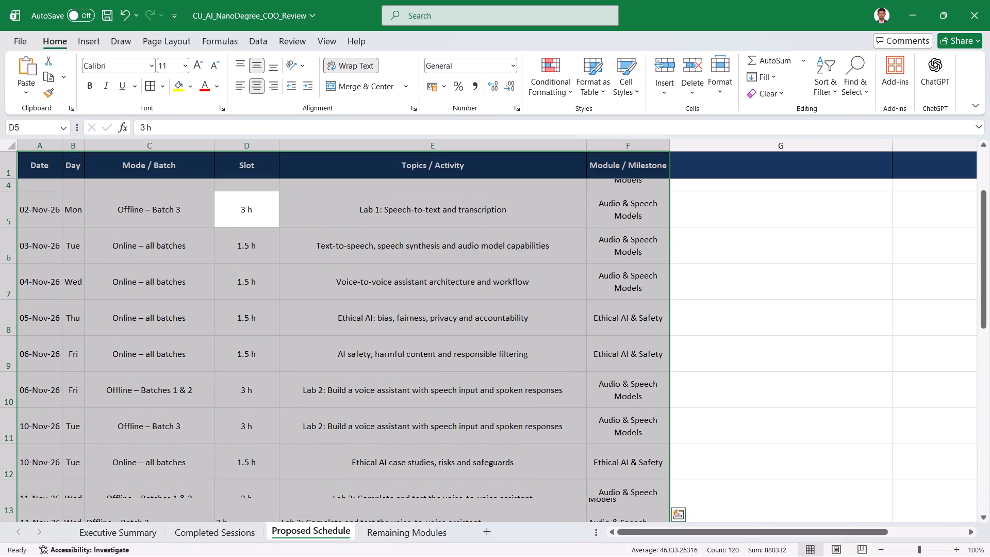
{"action": "scroll", "coordinate": [121, 209], "scroll_direction": "up", "scroll_amount": 3}
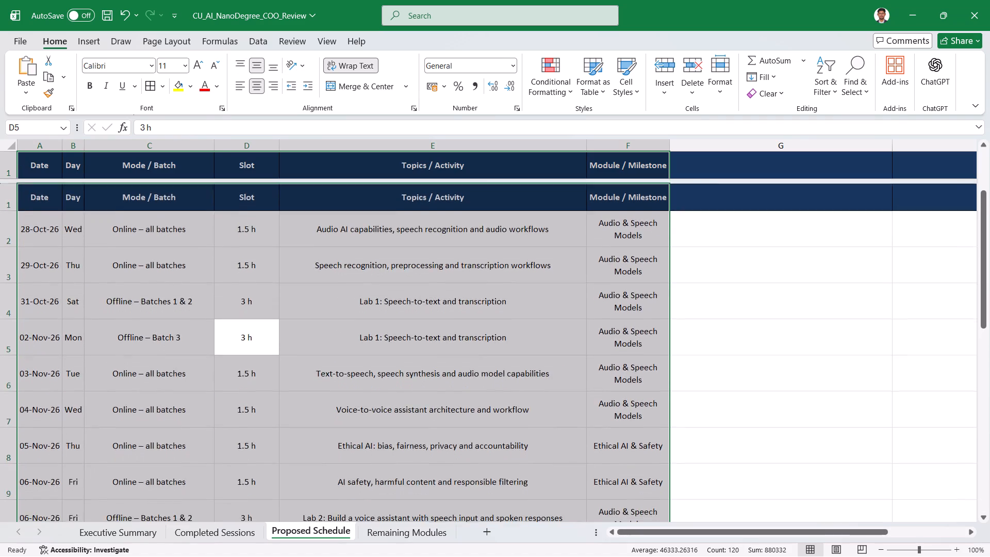
{"action": "left_click", "coordinate": [240, 220]}
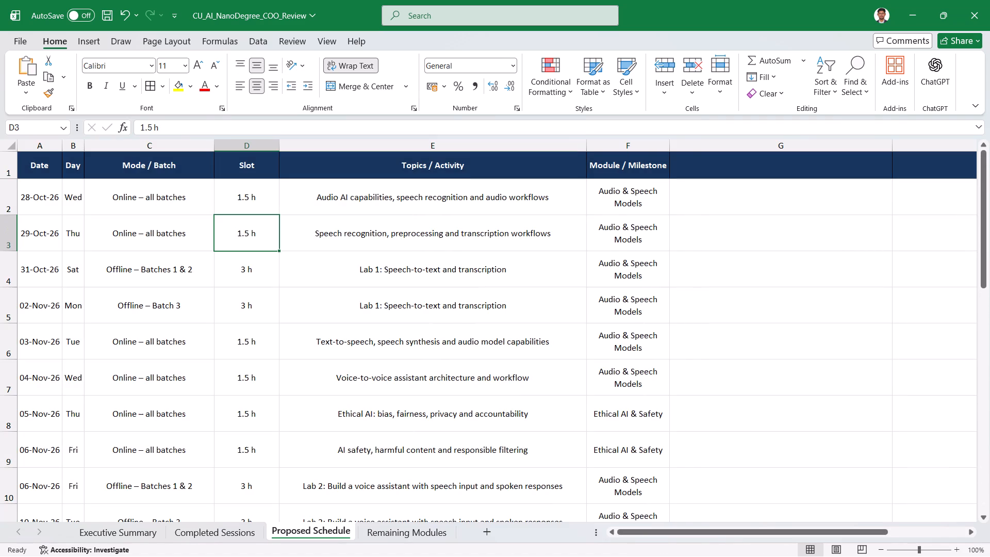
{"action": "double_click", "coordinate": [584, 145]}
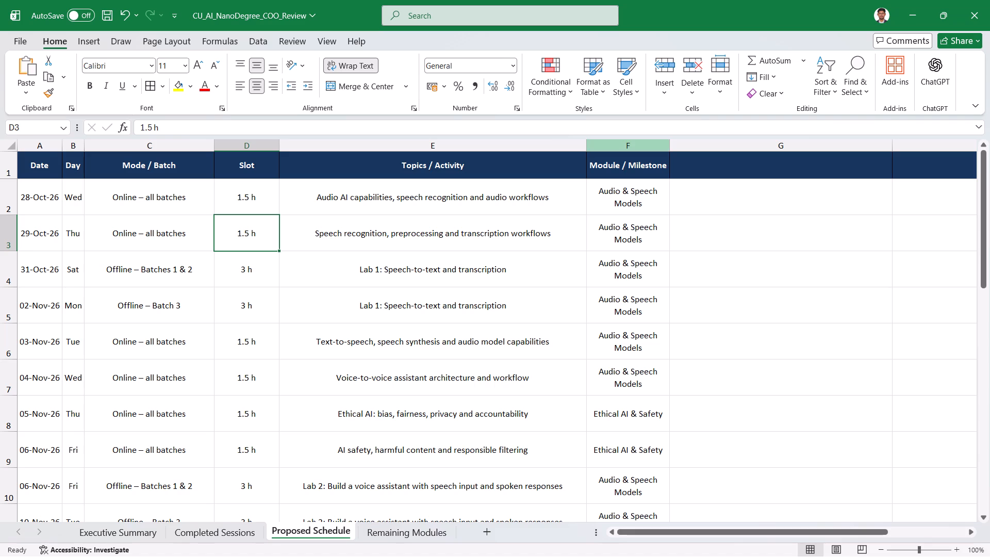
Review the Completed Sessions, Executive Summary and Remaining Modules sheets for comparison, and return to the Proposed Schedule sheet.
{"action": "scroll", "coordinate": [465, 292], "scroll_direction": "right", "scroll_amount": 3}
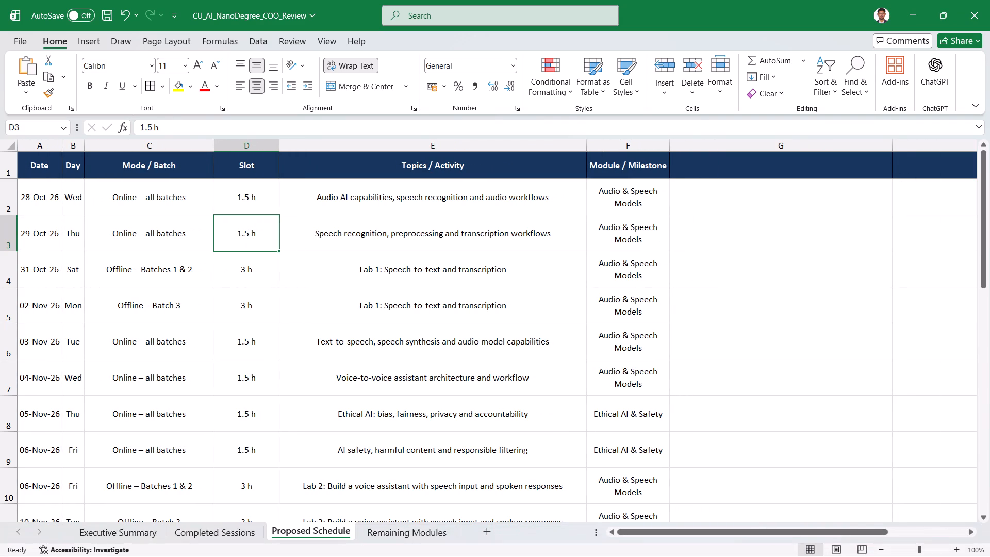
{"action": "scroll", "coordinate": [368, 321], "scroll_direction": "right", "scroll_amount": 1}
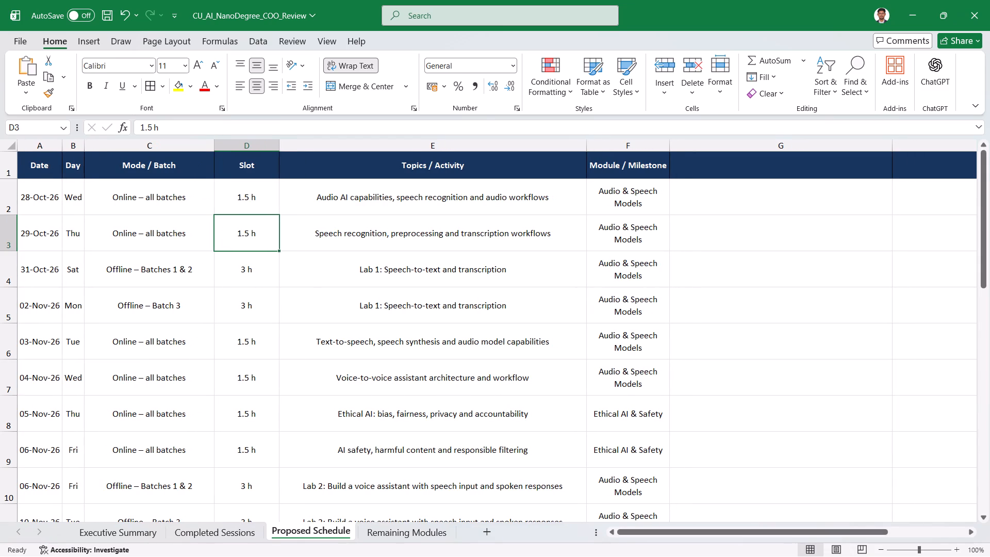
{"action": "left_click", "coordinate": [226, 525]}
{"action": "scroll", "coordinate": [304, 408], "scroll_direction": "right", "scroll_amount": 1}
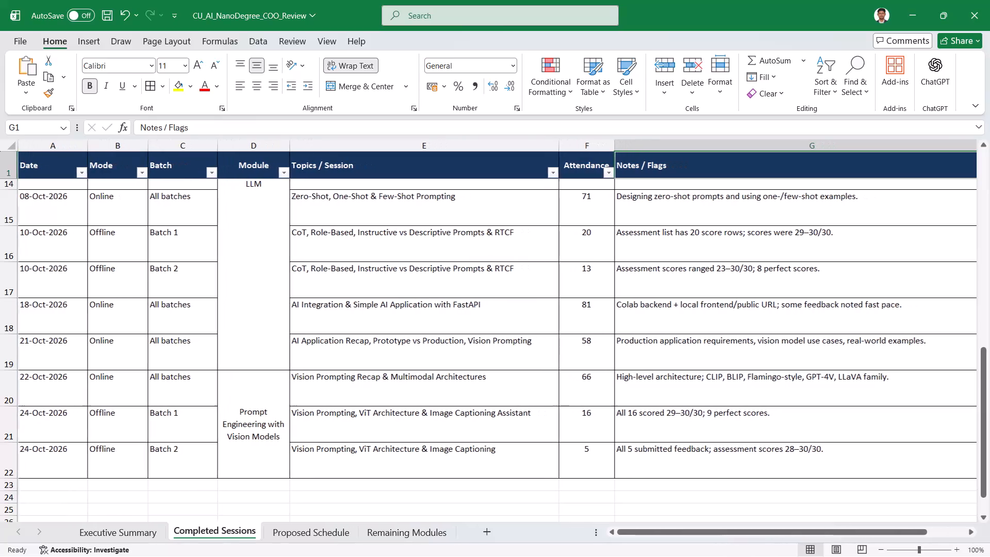
{"action": "left_click", "coordinate": [151, 534]}
{"action": "scroll", "coordinate": [283, 463], "scroll_direction": "right", "scroll_amount": 1}
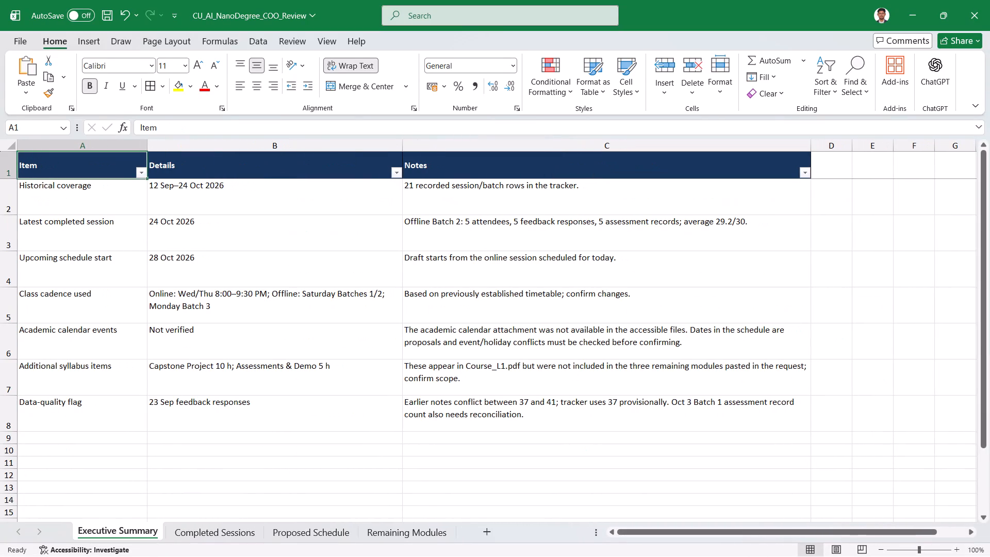
{"action": "left_click", "coordinate": [225, 537]}
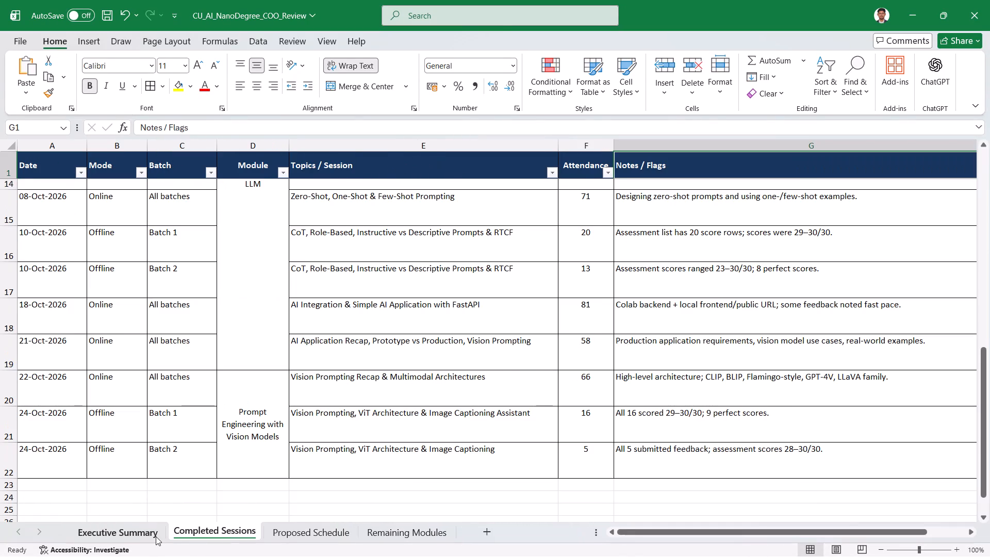
{"action": "left_click", "coordinate": [156, 536]}
{"action": "left_click", "coordinate": [383, 533]}
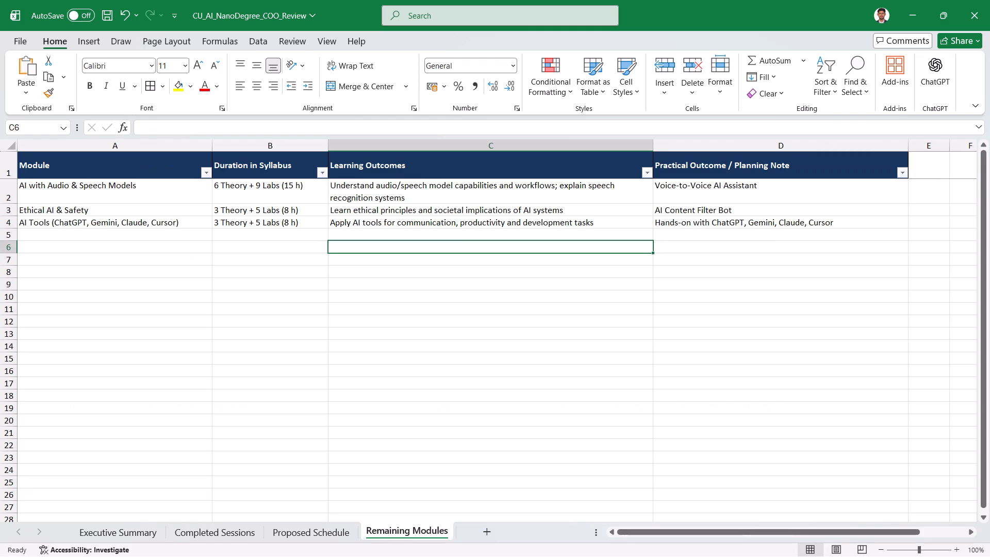
{"action": "scroll", "coordinate": [324, 404], "scroll_direction": "up", "scroll_amount": 2}
{"action": "left_click", "coordinate": [304, 536]}
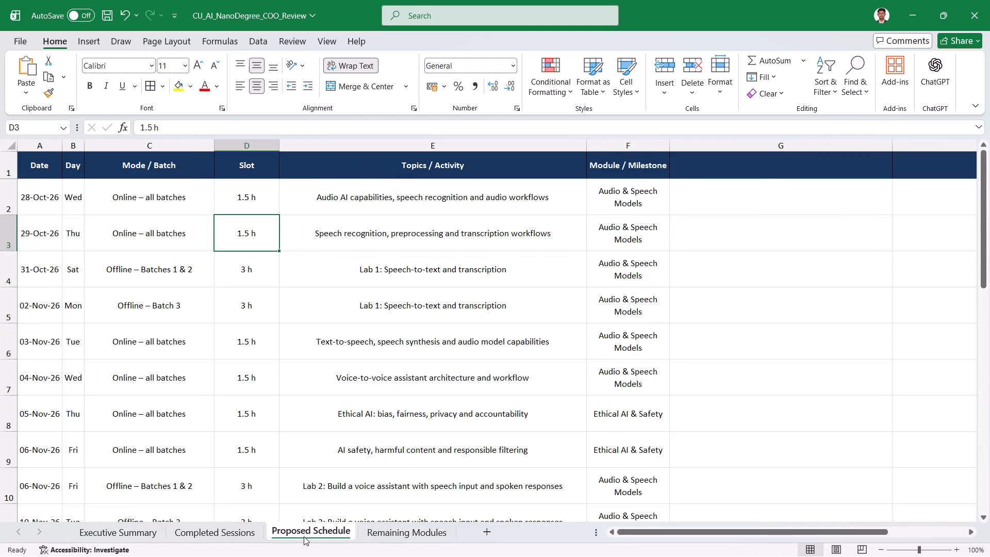
{"action": "scroll", "coordinate": [289, 392], "scroll_direction": "right", "scroll_amount": 2}
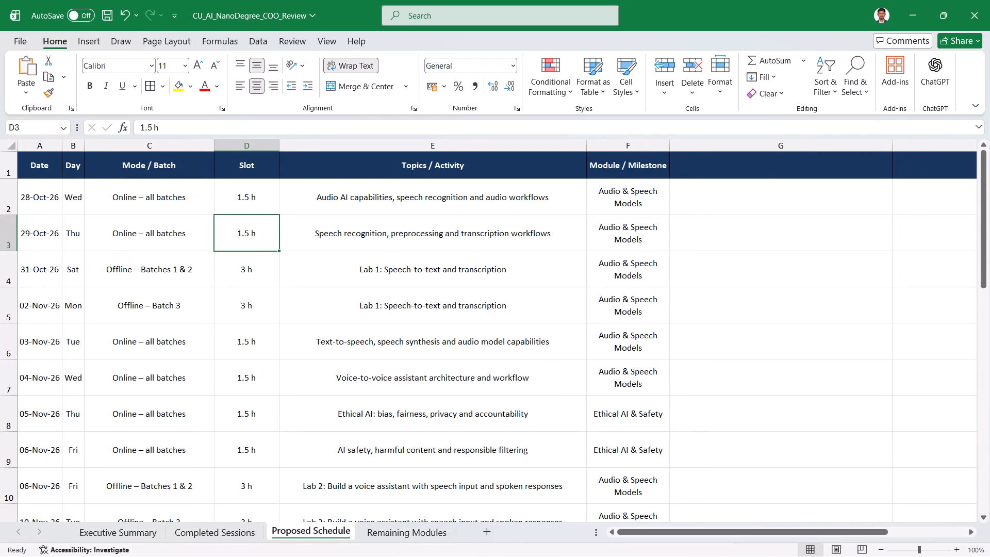
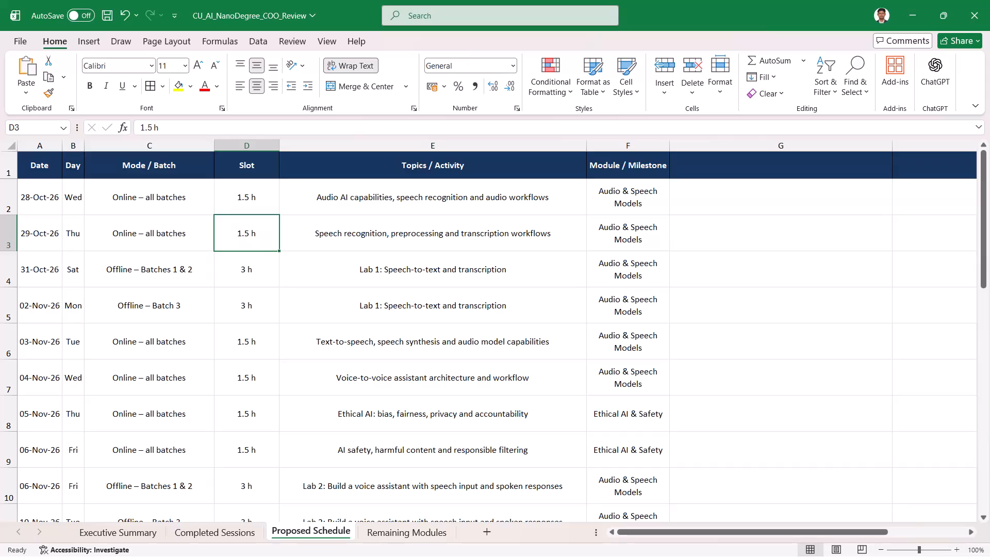
Review the dates, modes, slots, topics and modules listed in the Proposed Schedule table.
{"action": "scroll", "coordinate": [265, 326], "scroll_direction": "right", "scroll_amount": 1}
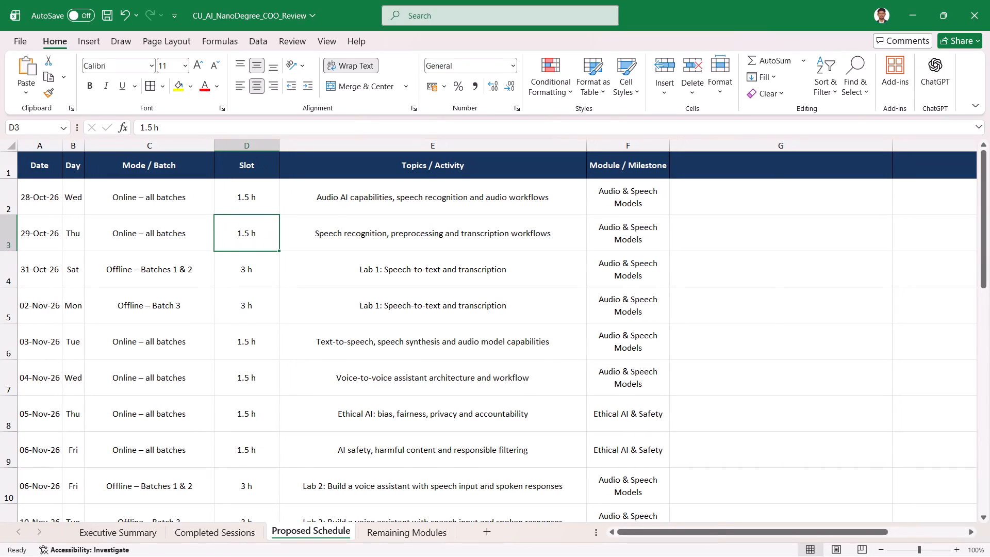
{"action": "scroll", "coordinate": [387, 307], "scroll_direction": "down", "scroll_amount": 1}
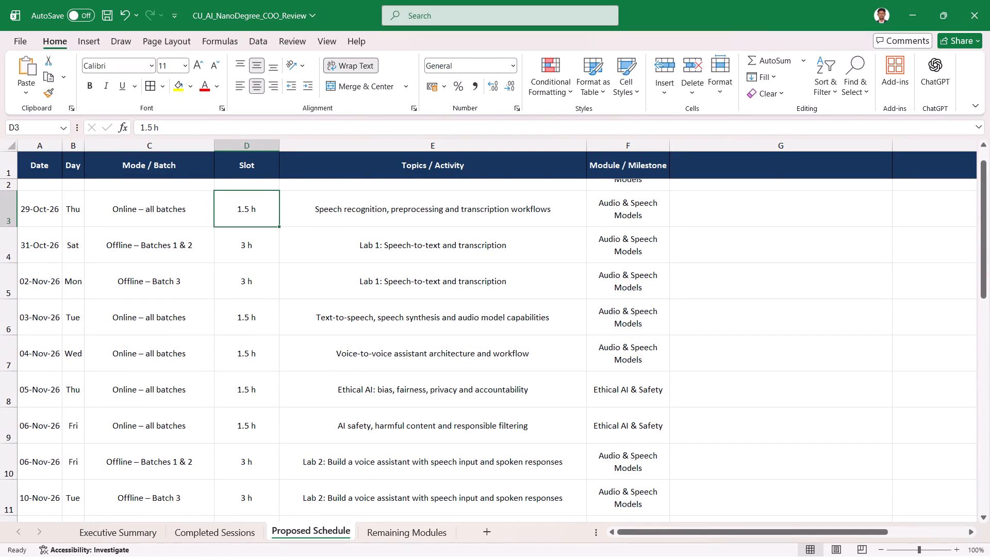
{"action": "scroll", "coordinate": [387, 307], "scroll_direction": "down", "scroll_amount": 3}
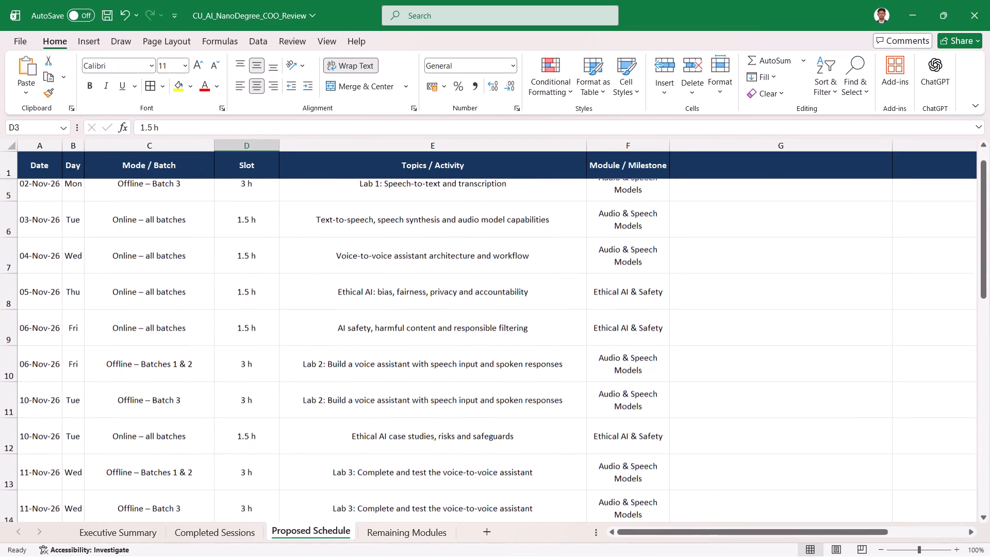
{"action": "scroll", "coordinate": [561, 320], "scroll_direction": "right", "scroll_amount": 1}
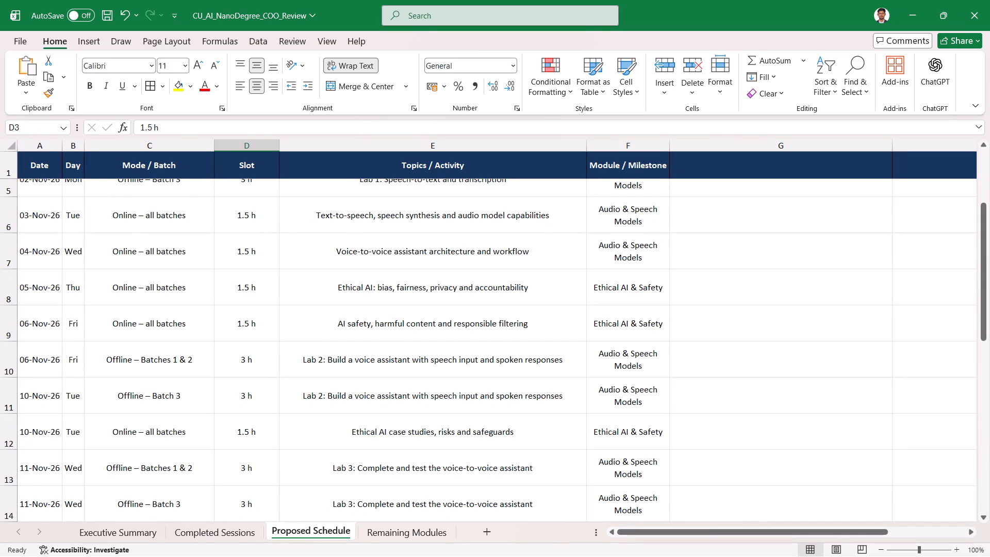
{"action": "scroll", "coordinate": [561, 320], "scroll_direction": "right", "scroll_amount": 1}
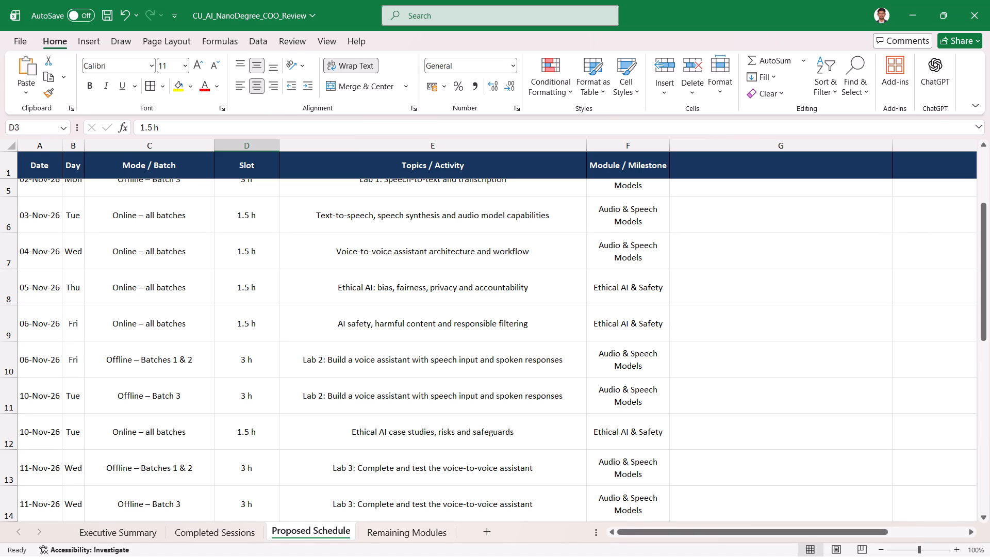
{"action": "scroll", "coordinate": [524, 322], "scroll_direction": "right", "scroll_amount": 2}
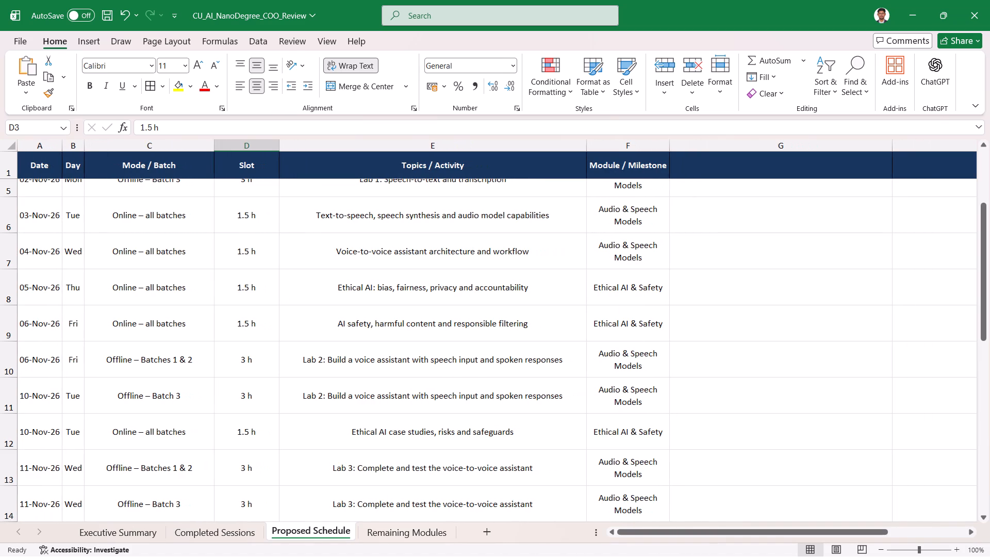
{"action": "scroll", "coordinate": [402, 312], "scroll_direction": "up", "scroll_amount": 3}
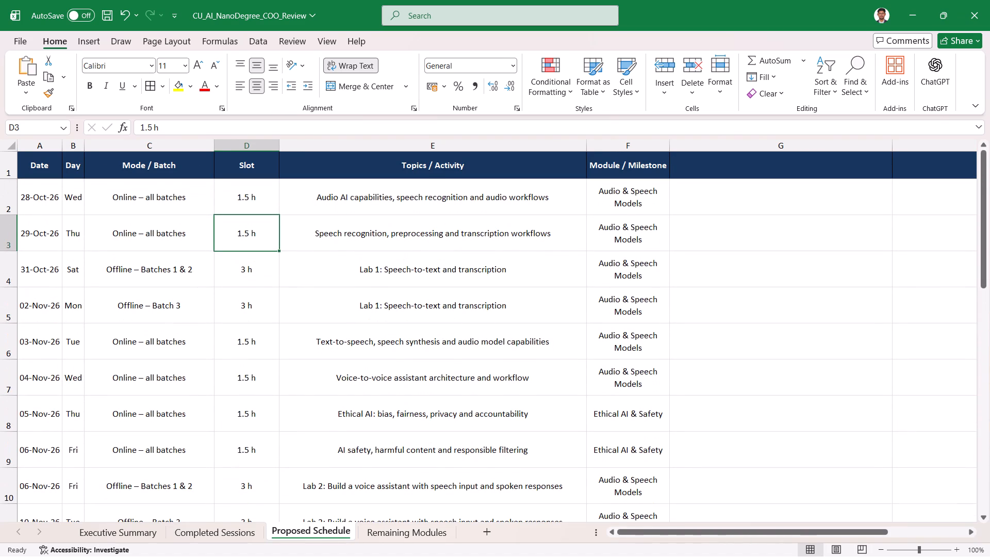
{"action": "scroll", "coordinate": [402, 312], "scroll_direction": "down", "scroll_amount": 1}
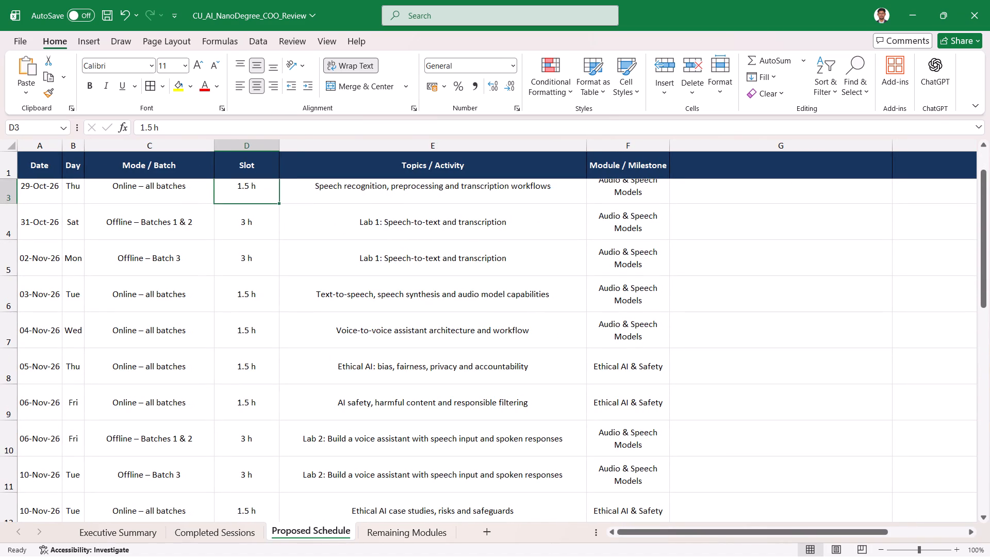
Insert a blank column before the Date column of the Proposed Schedule table.
{"action": "left_click", "coordinate": [45, 144]}
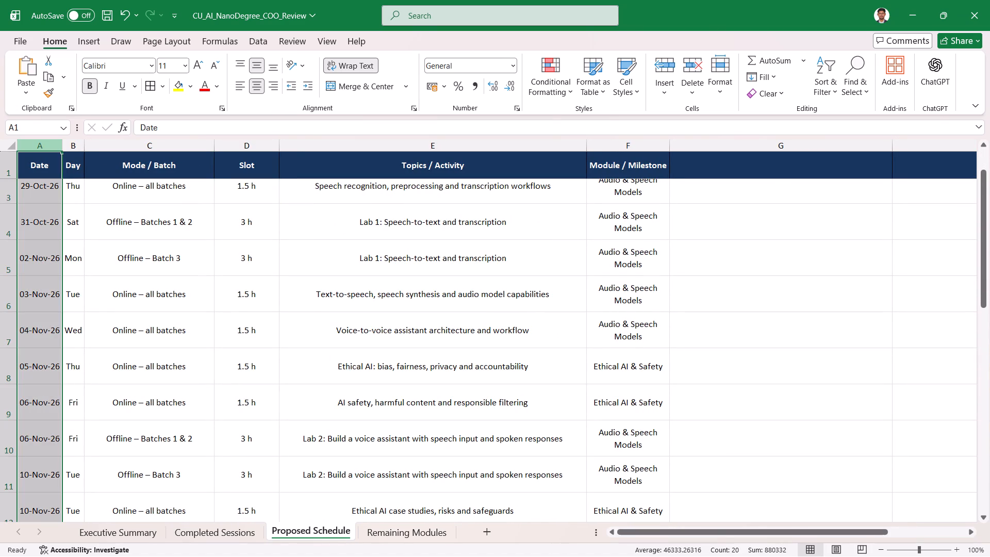
{"action": "left_click", "coordinate": [656, 60]}
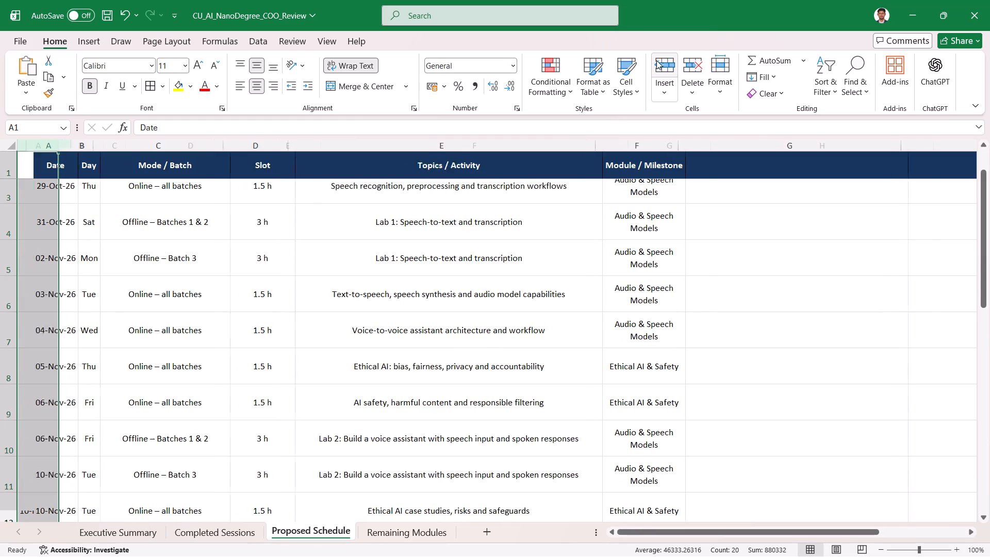
{"action": "scroll", "coordinate": [322, 345], "scroll_direction": "up", "scroll_amount": 2}
{"action": "left_click", "coordinate": [409, 328]}
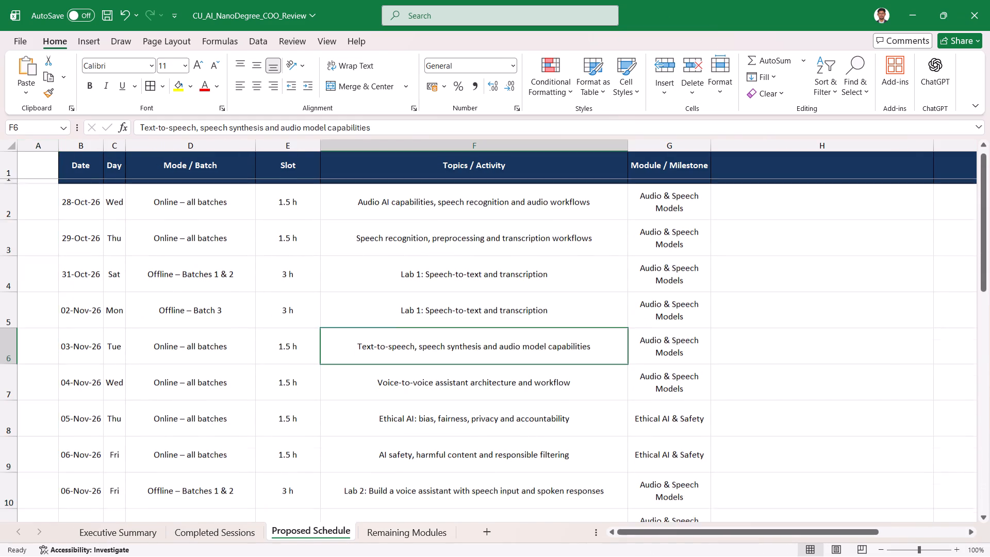
Check the Remaining Modules and Completed Sessions sheets for comparison, and return to the Proposed Schedule sheet.
{"action": "left_click", "coordinate": [404, 527]}
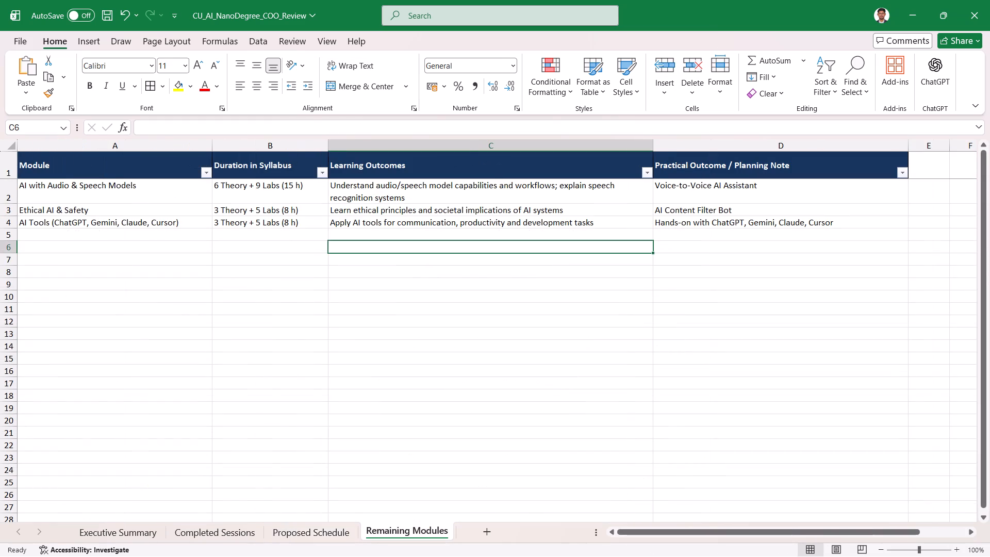
{"action": "left_click", "coordinate": [217, 543]}
{"action": "left_click", "coordinate": [224, 539]}
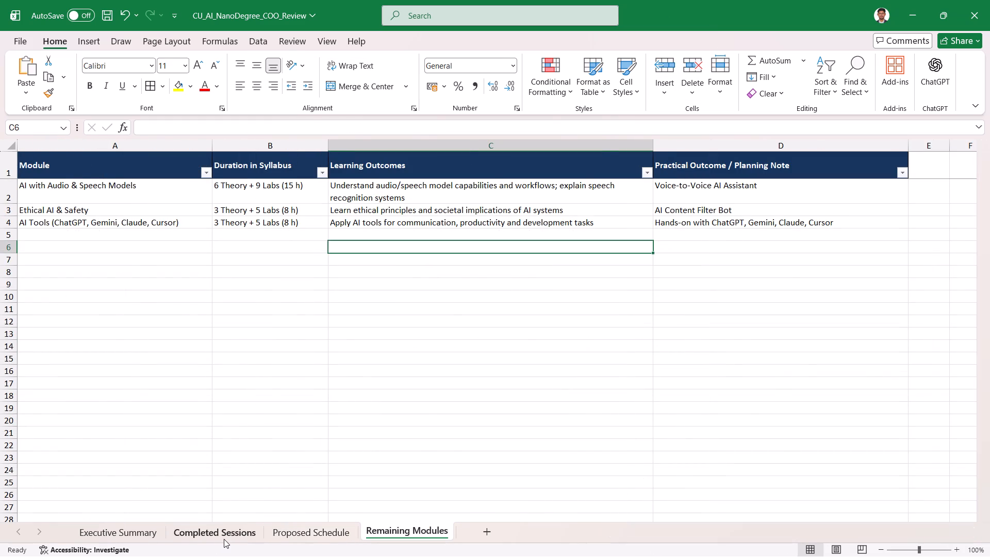
{"action": "left_click", "coordinate": [310, 527]}
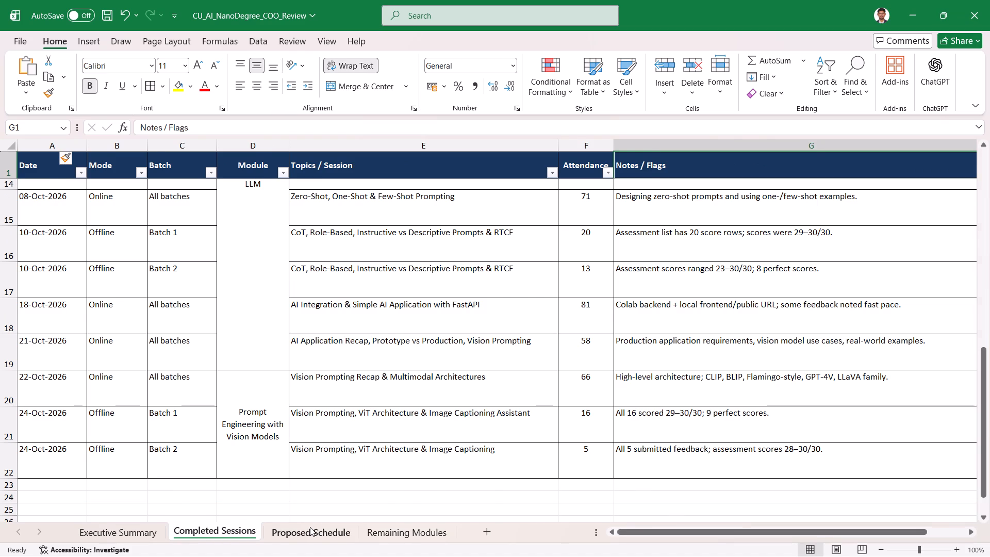
Fill the first 13-Nov-26 row's mode "Online – all batches" and slot "1.5 h" down through rows 19 and 20.
{"action": "scroll", "coordinate": [335, 390], "scroll_direction": "down", "scroll_amount": 2}
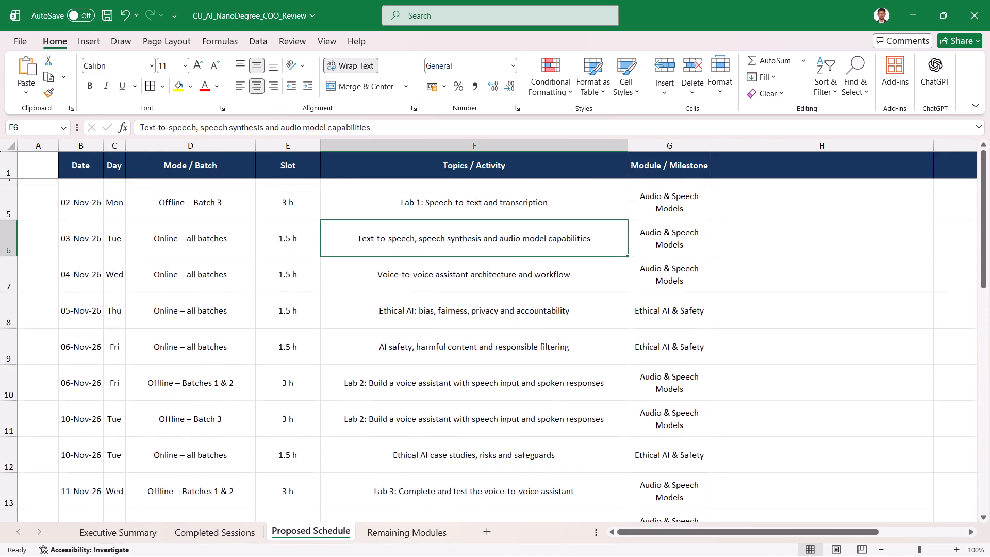
{"action": "scroll", "coordinate": [335, 390], "scroll_direction": "down", "scroll_amount": 1}
{"action": "scroll", "coordinate": [540, 378], "scroll_direction": "down", "scroll_amount": 1}
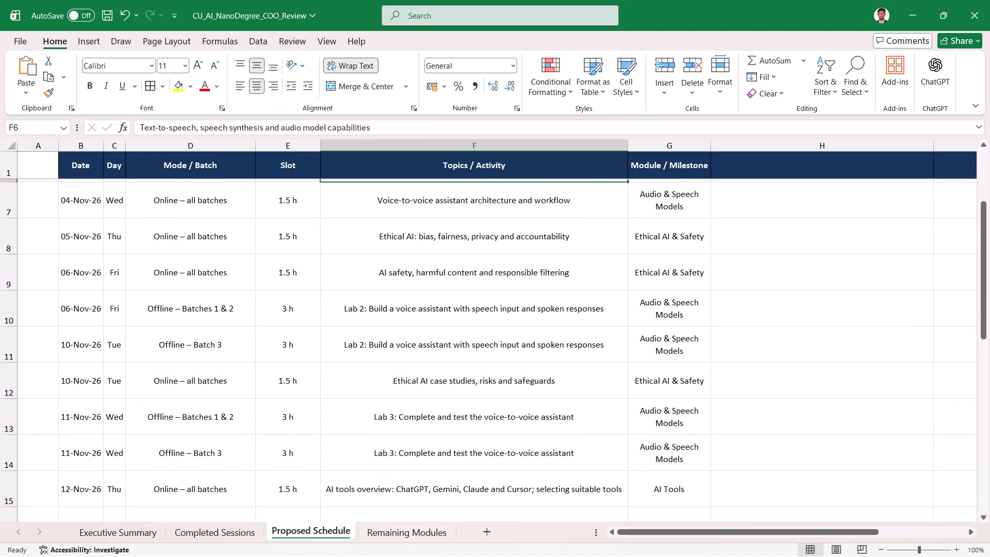
{"action": "scroll", "coordinate": [540, 378], "scroll_direction": "down", "scroll_amount": 1}
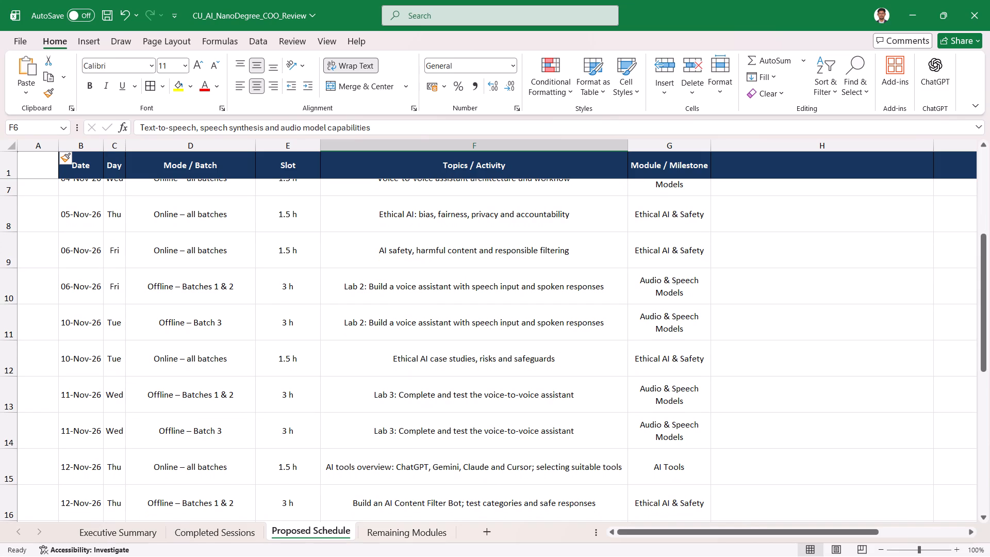
{"action": "scroll", "coordinate": [540, 378], "scroll_direction": "down", "scroll_amount": 2}
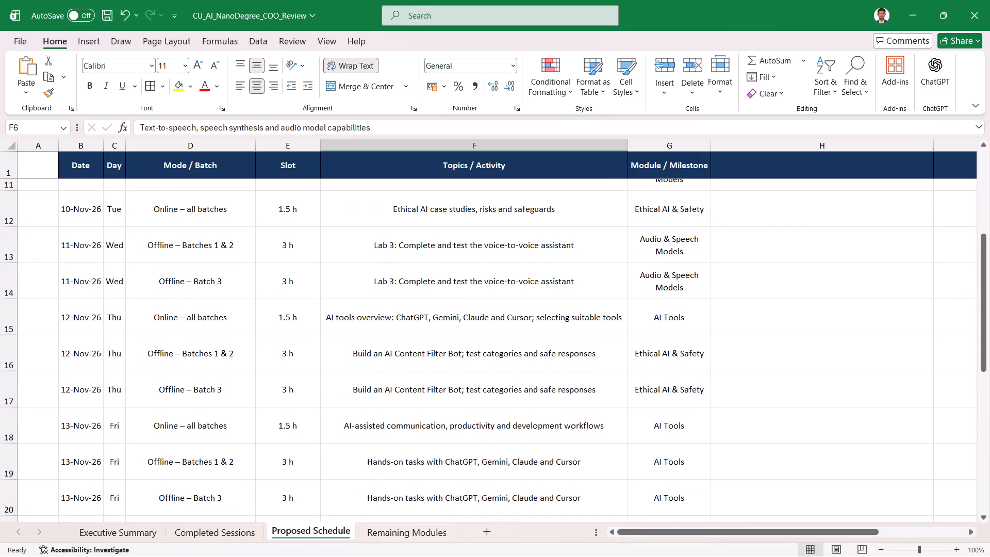
{"action": "scroll", "coordinate": [540, 378], "scroll_direction": "down", "scroll_amount": 3}
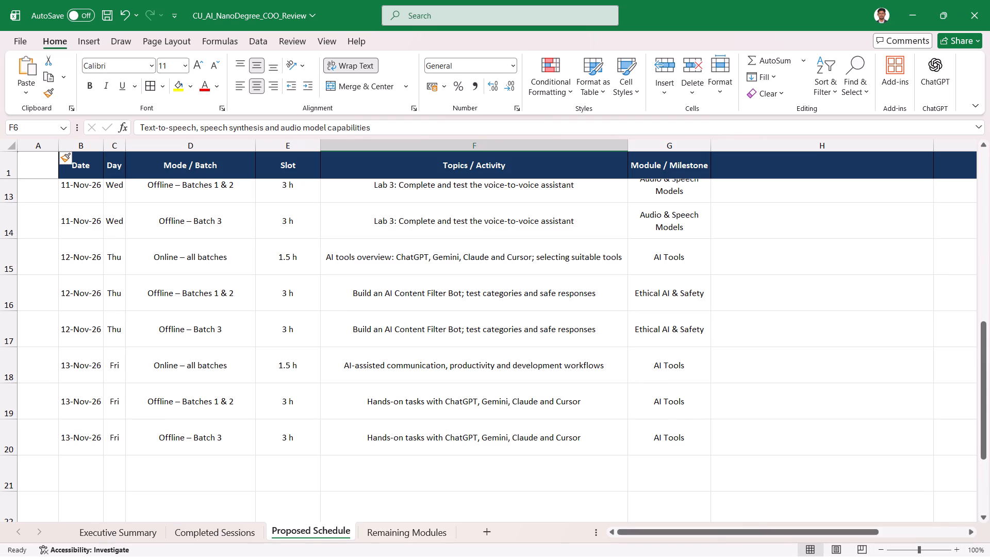
{"action": "left_click", "coordinate": [216, 368]}
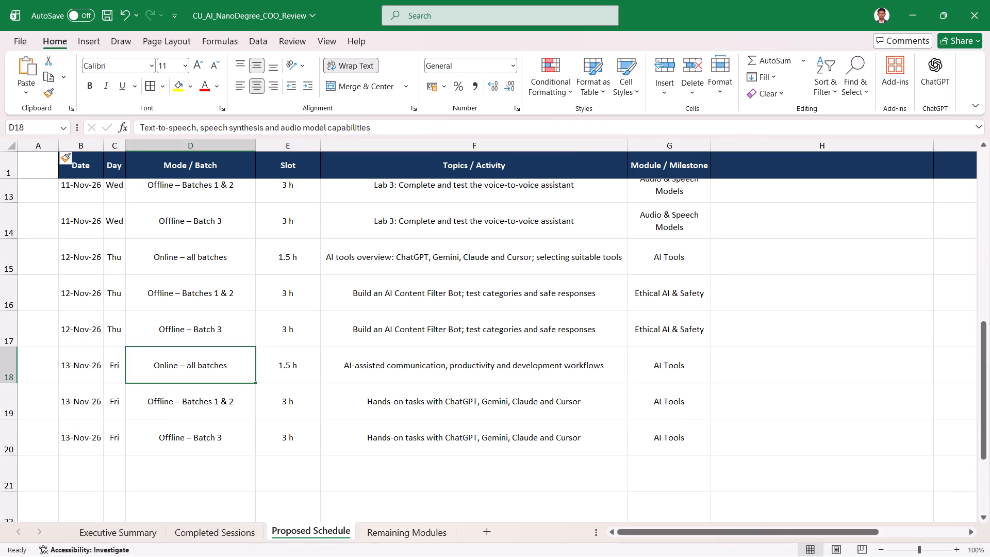
{"action": "left_click", "coordinate": [254, 383]}
{"action": "left_click_drag", "start_coordinate": [239, 372], "coordinate": [293, 373]}
{"action": "left_click_drag", "start_coordinate": [320, 383], "coordinate": [308, 446]}
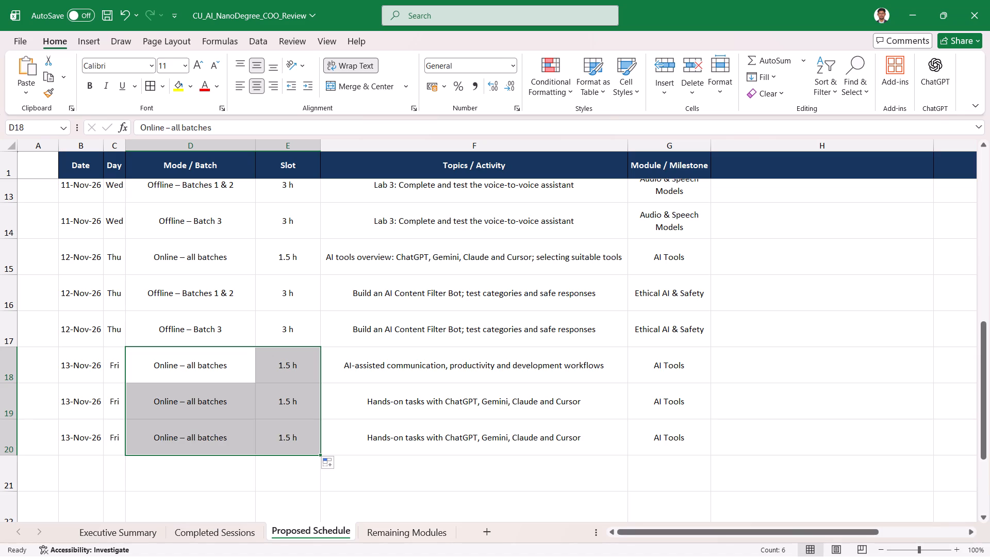
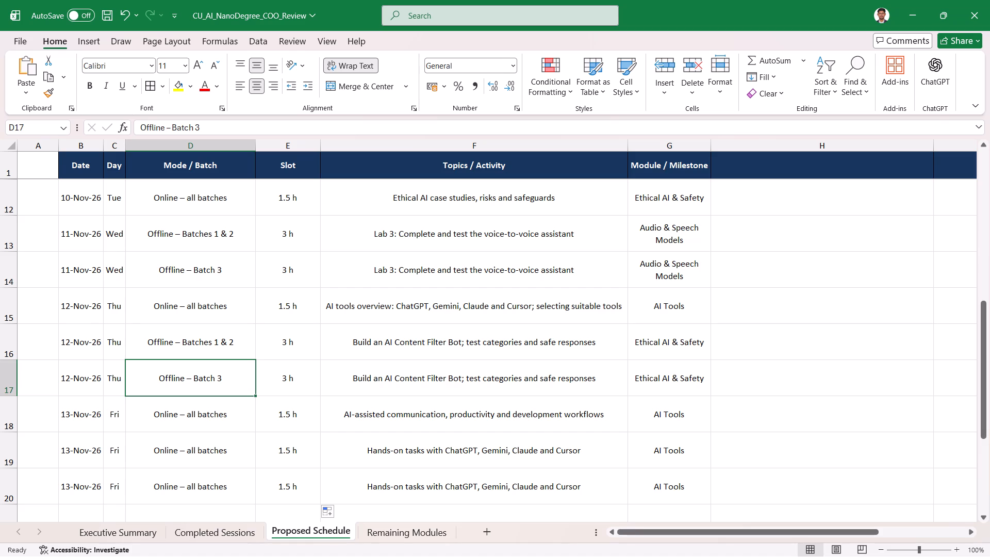
Delete rows 19 and 20, the two 13-Nov-26 "Hands-on tasks with ChatGPT, Gemini, Claude and Cursor" entries, from the Proposed Schedule.
{"action": "left_click", "coordinate": [6, 454], "text": "ctrl"}
{"action": "left_click", "coordinate": [6, 485], "text": "ctrl"}
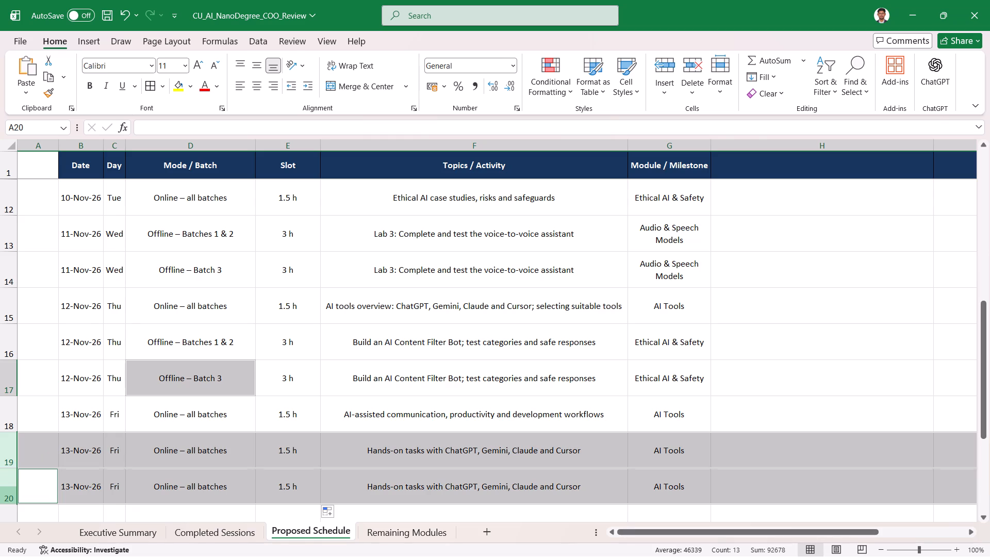
{"action": "left_click", "coordinate": [692, 70]}
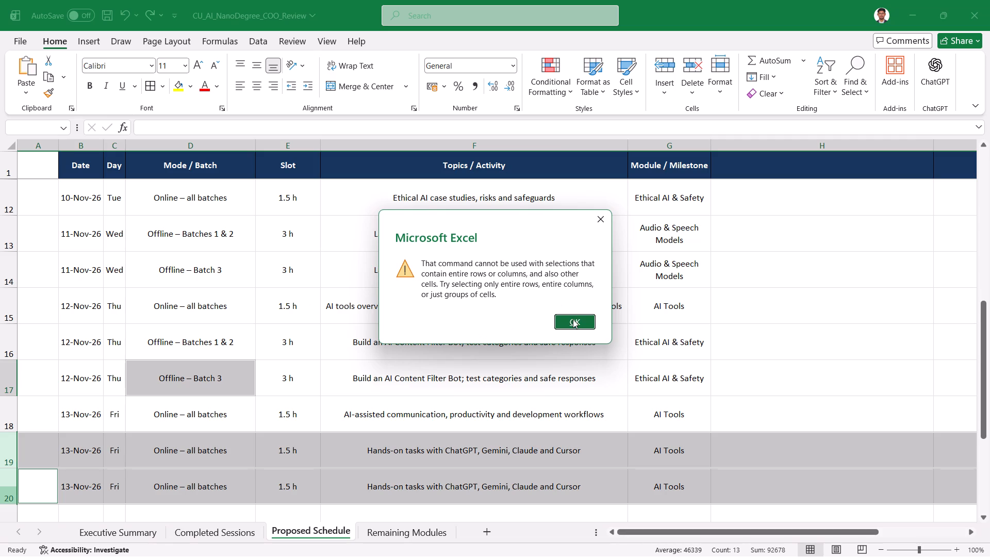
{"action": "left_click", "coordinate": [573, 319]}
{"action": "left_click", "coordinate": [315, 438]}
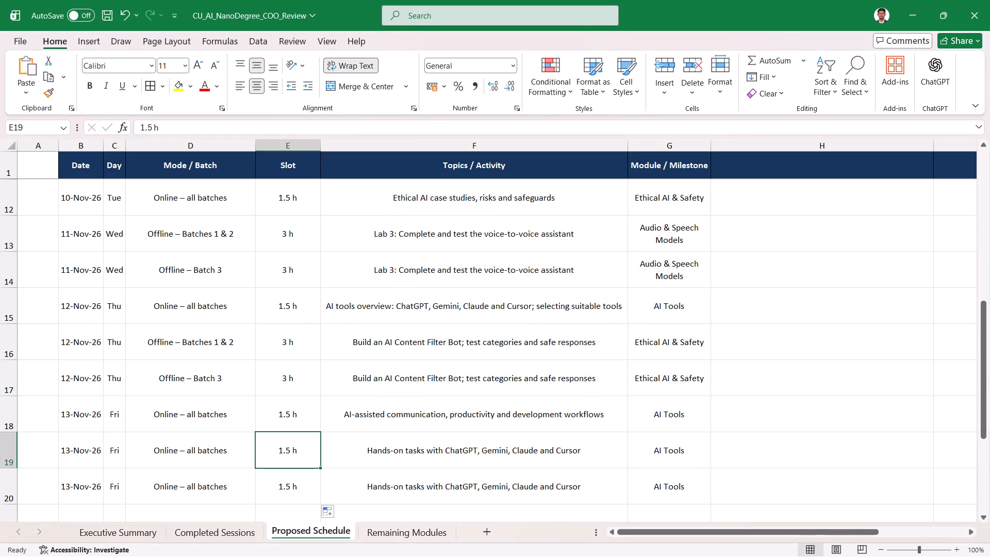
{"action": "left_click", "coordinate": [1, 448]}
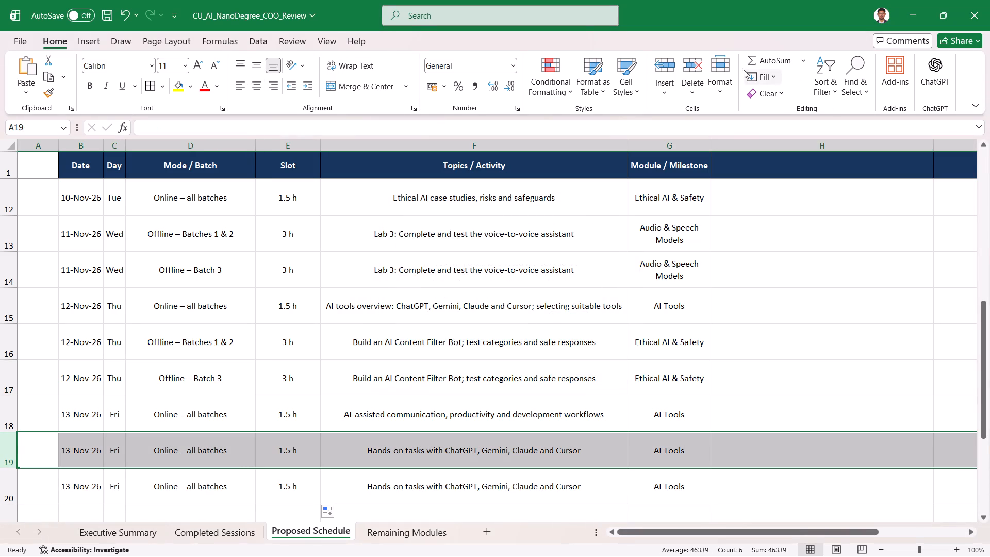
{"action": "left_click", "coordinate": [691, 66]}
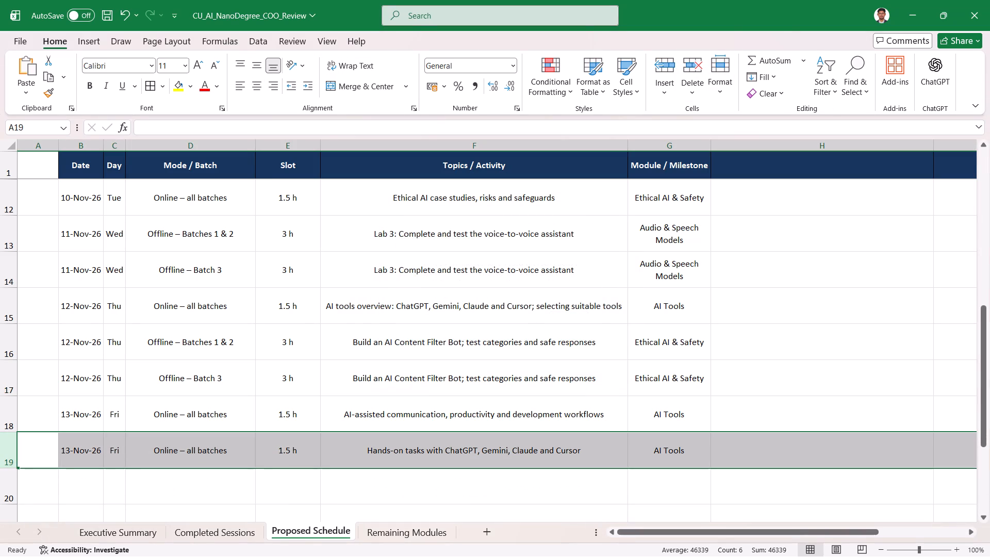
{"action": "left_click", "coordinate": [689, 62]}
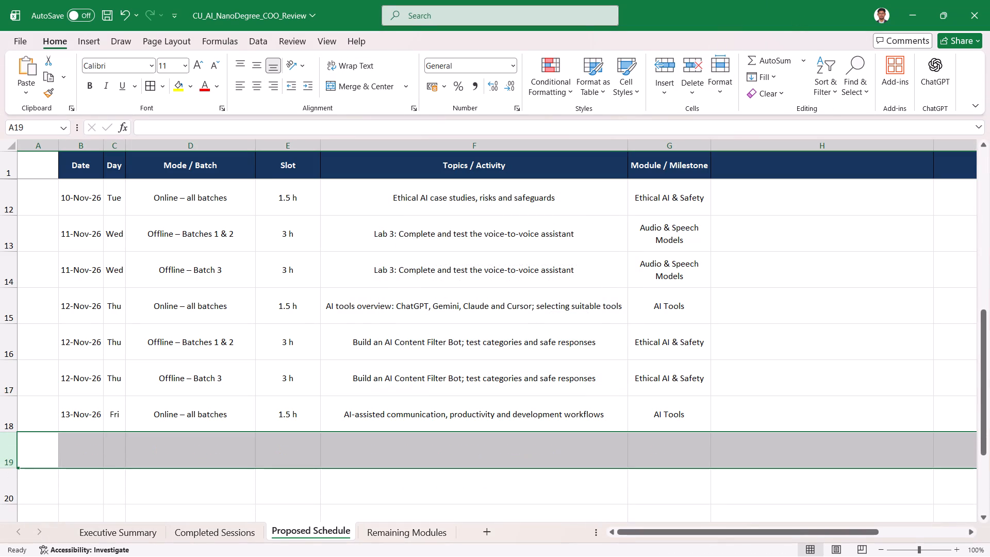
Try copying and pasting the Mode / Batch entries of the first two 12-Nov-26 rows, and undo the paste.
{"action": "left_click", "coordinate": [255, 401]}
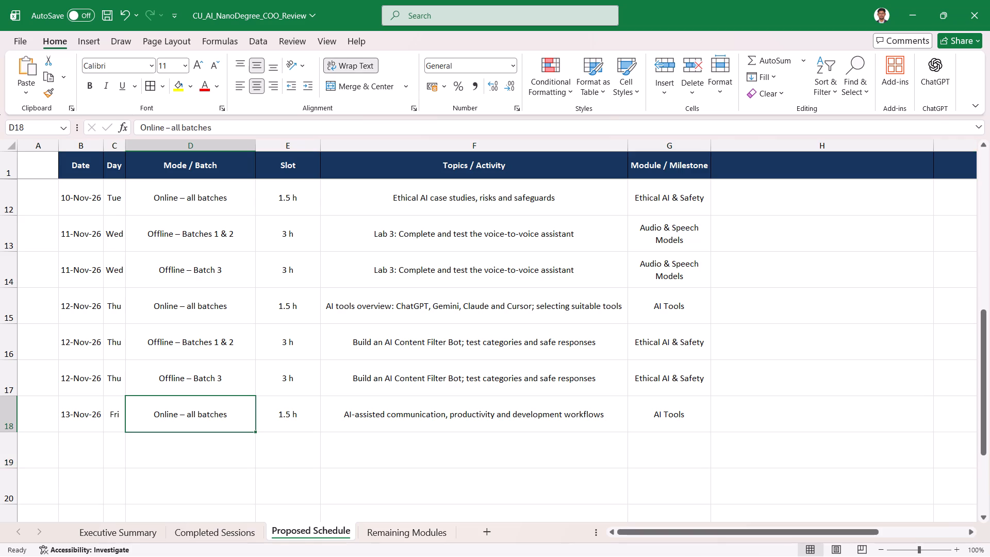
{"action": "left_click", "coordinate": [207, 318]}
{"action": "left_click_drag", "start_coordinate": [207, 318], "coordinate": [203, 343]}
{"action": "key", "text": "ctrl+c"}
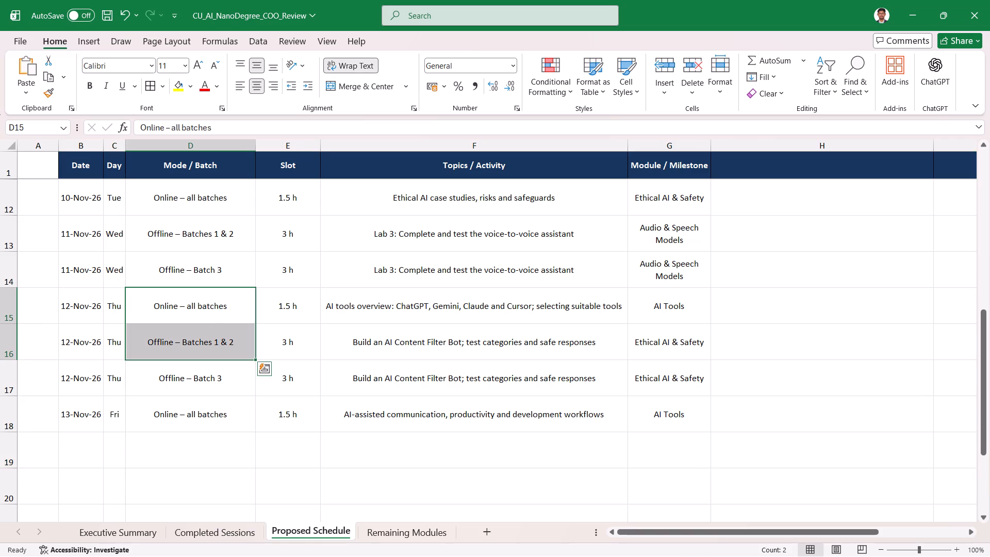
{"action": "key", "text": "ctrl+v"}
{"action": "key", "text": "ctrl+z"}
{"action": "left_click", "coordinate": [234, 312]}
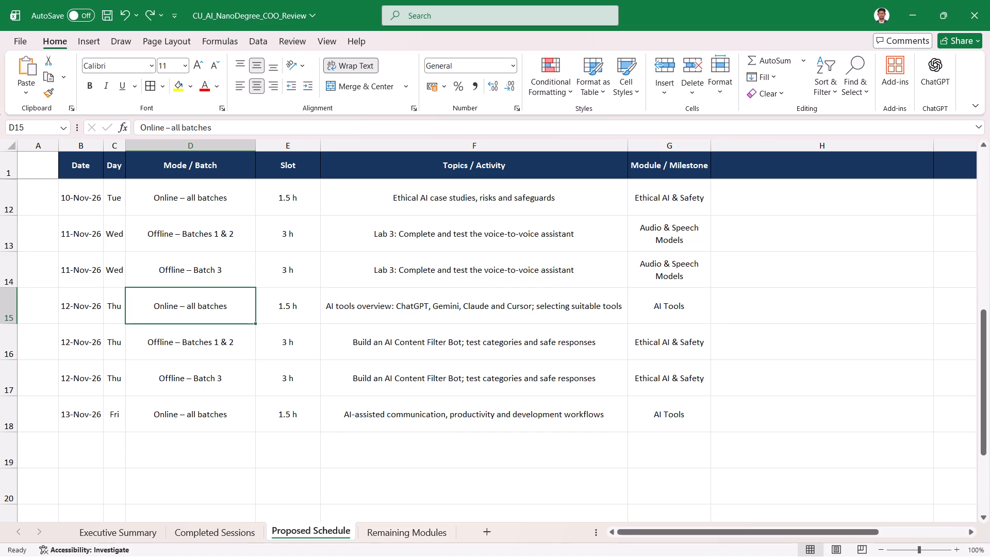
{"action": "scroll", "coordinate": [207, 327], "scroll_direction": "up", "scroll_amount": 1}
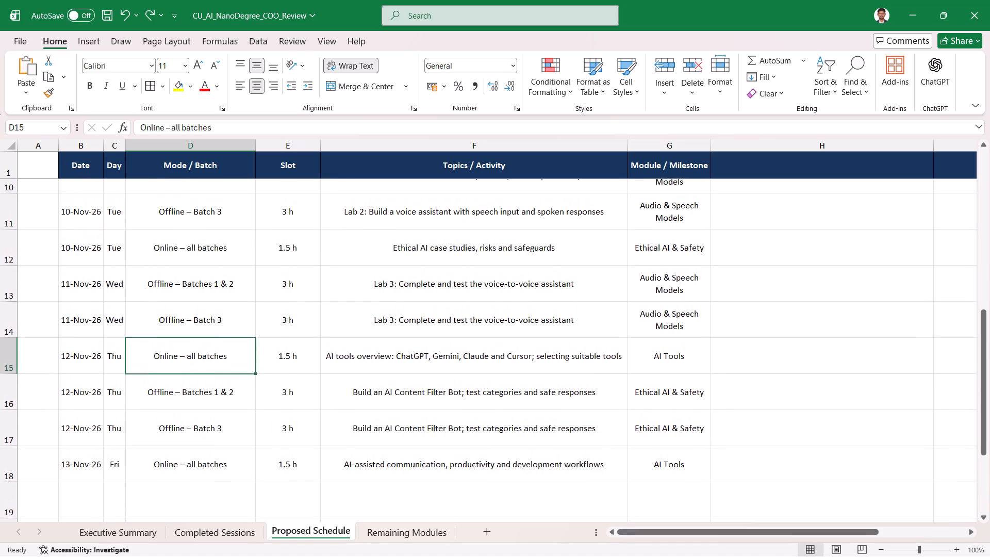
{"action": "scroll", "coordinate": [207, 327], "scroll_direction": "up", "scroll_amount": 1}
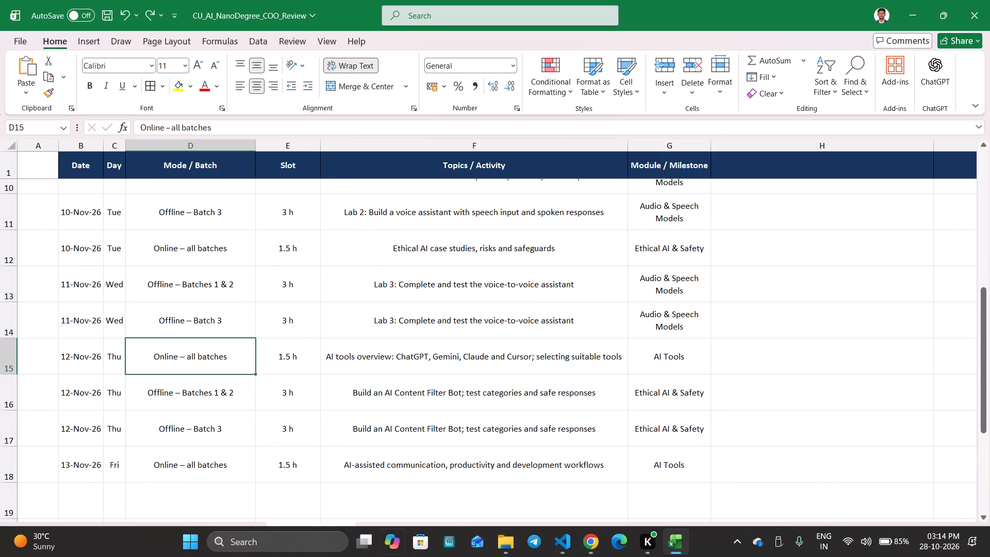
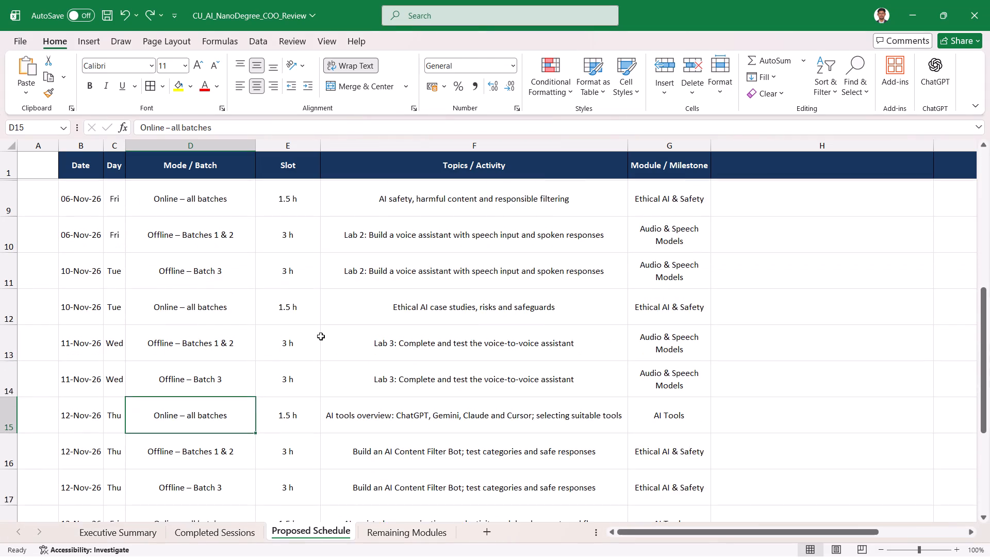
Delete rows 11 and 12, the two 10-Nov-26 entries for Lab 2 and Ethical AI case studies, from the Proposed Schedule.
{"action": "scroll", "coordinate": [321, 336], "scroll_direction": "right", "scroll_amount": 1}
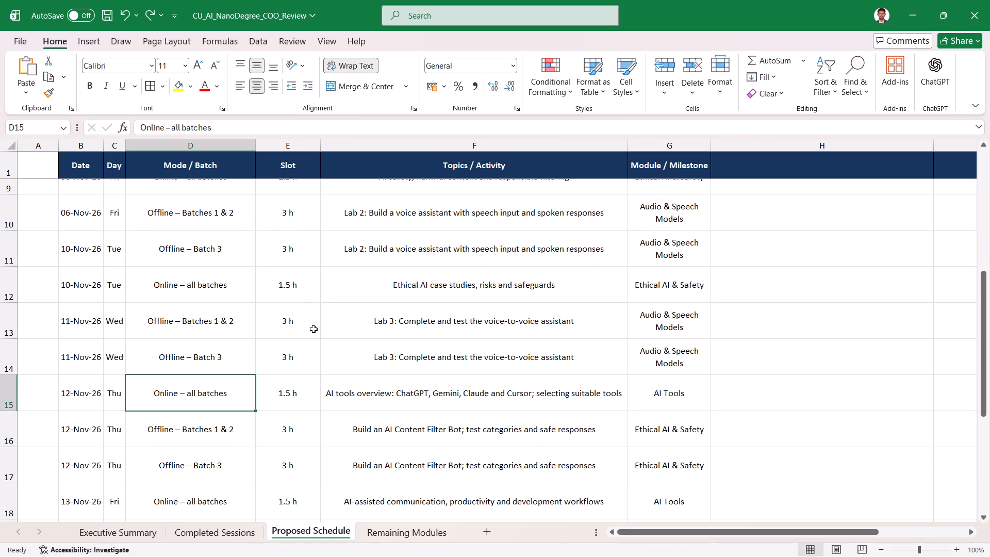
{"action": "left_click", "coordinate": [0, 328]}
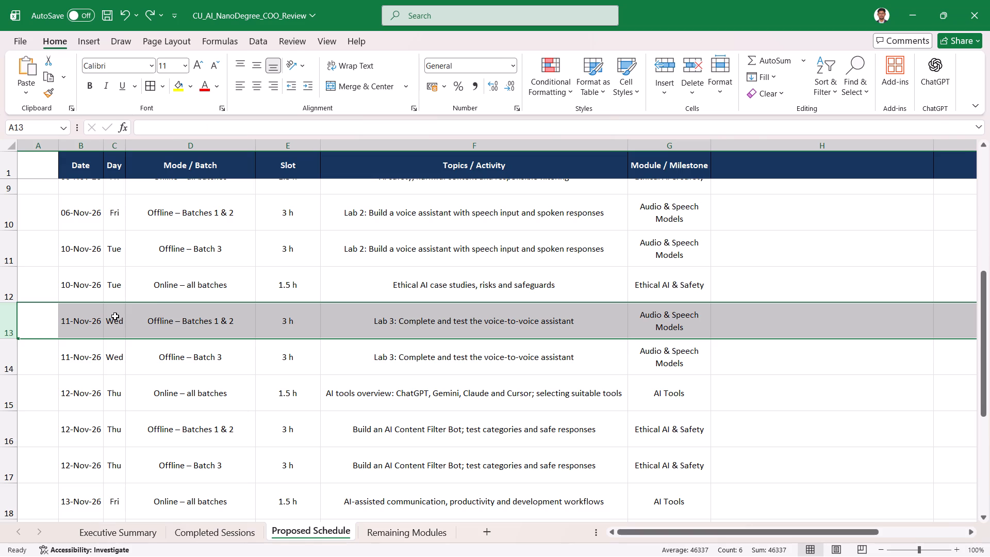
{"action": "scroll", "coordinate": [200, 290], "scroll_direction": "up", "scroll_amount": 1}
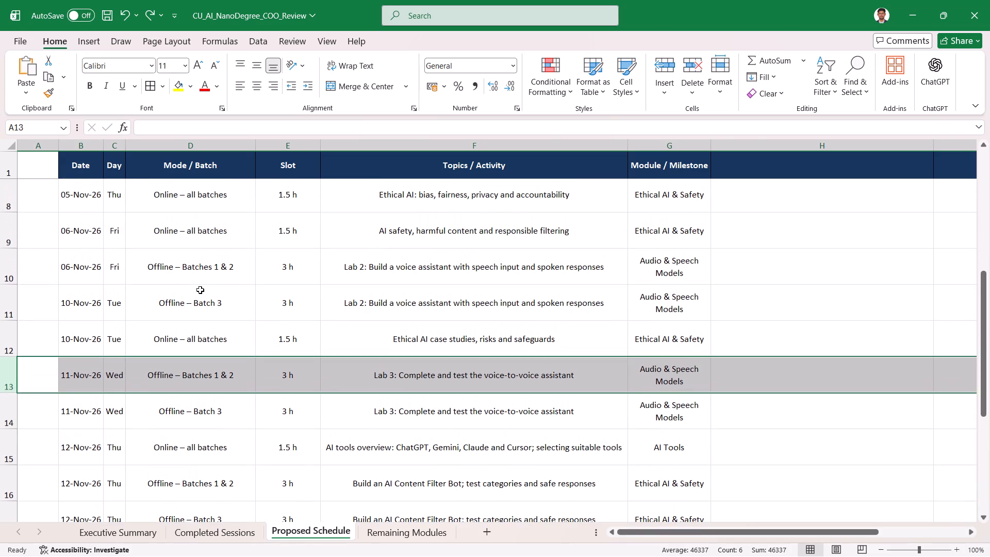
{"action": "scroll", "coordinate": [200, 290], "scroll_direction": "up", "scroll_amount": 1}
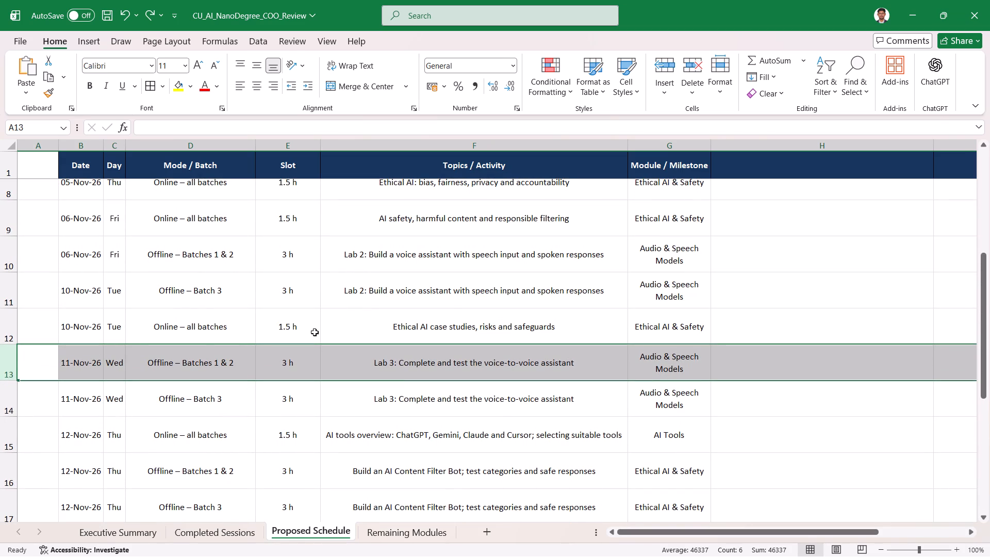
{"action": "left_click", "coordinate": [11, 290]}
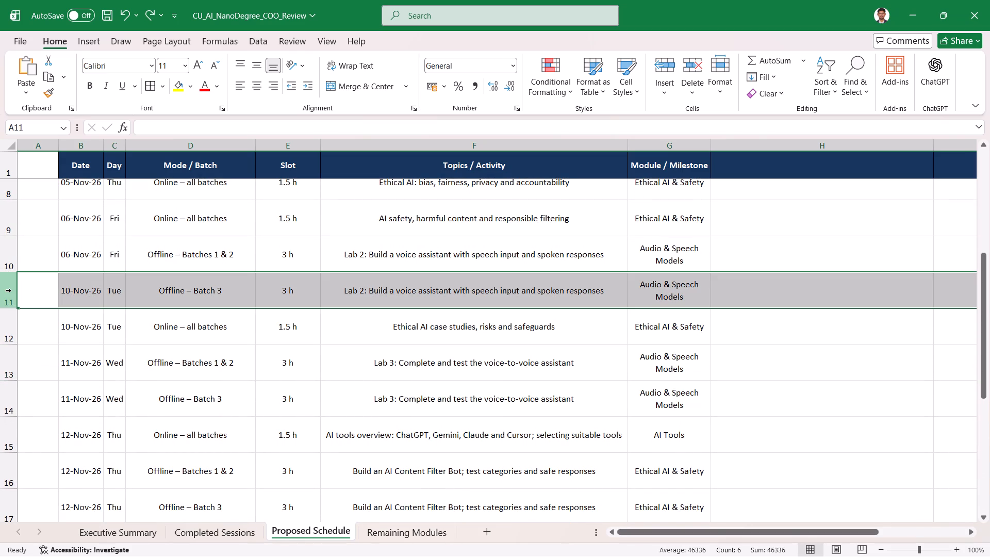
{"action": "left_click", "coordinate": [8, 326], "text": "ctrl"}
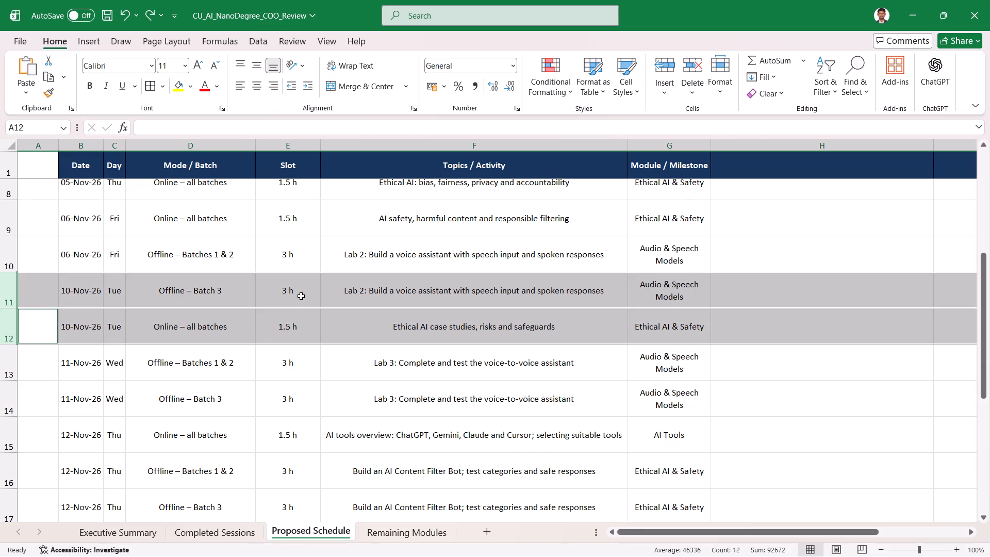
{"action": "scroll", "coordinate": [309, 294], "scroll_direction": "up", "scroll_amount": 1}
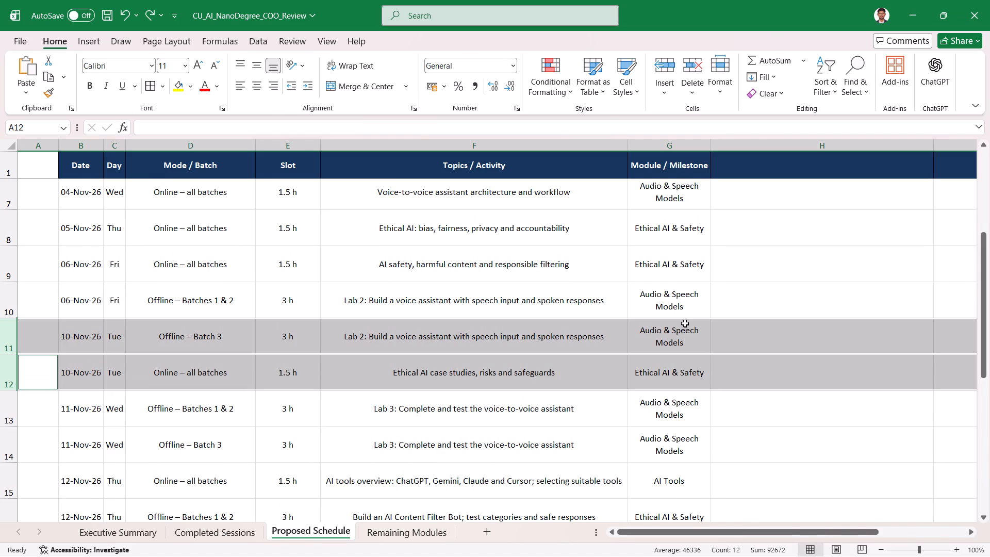
{"action": "left_click", "coordinate": [695, 62]}
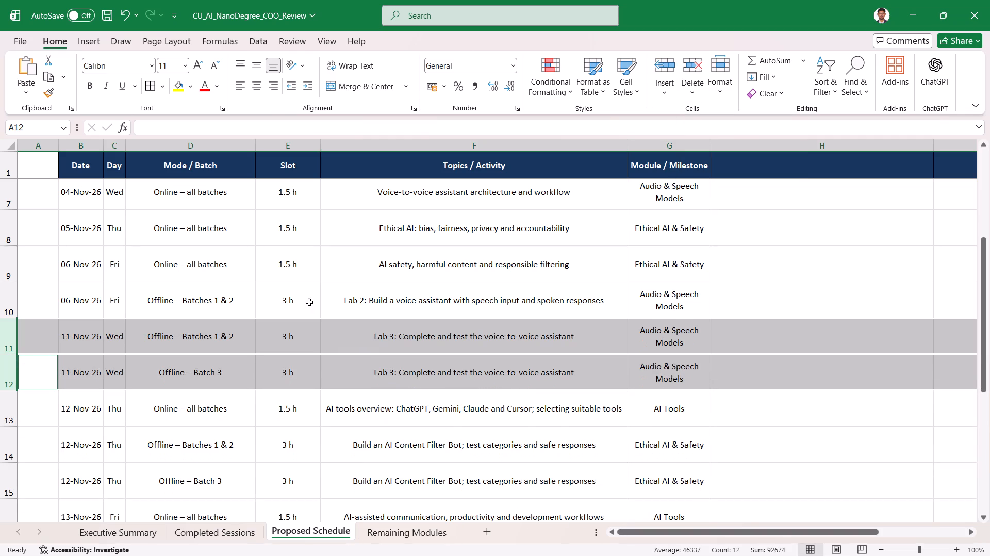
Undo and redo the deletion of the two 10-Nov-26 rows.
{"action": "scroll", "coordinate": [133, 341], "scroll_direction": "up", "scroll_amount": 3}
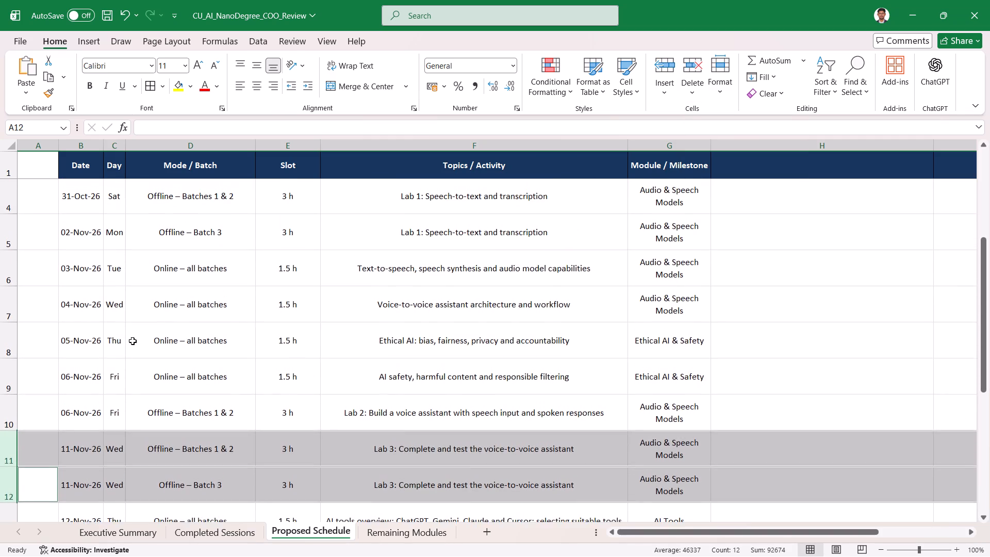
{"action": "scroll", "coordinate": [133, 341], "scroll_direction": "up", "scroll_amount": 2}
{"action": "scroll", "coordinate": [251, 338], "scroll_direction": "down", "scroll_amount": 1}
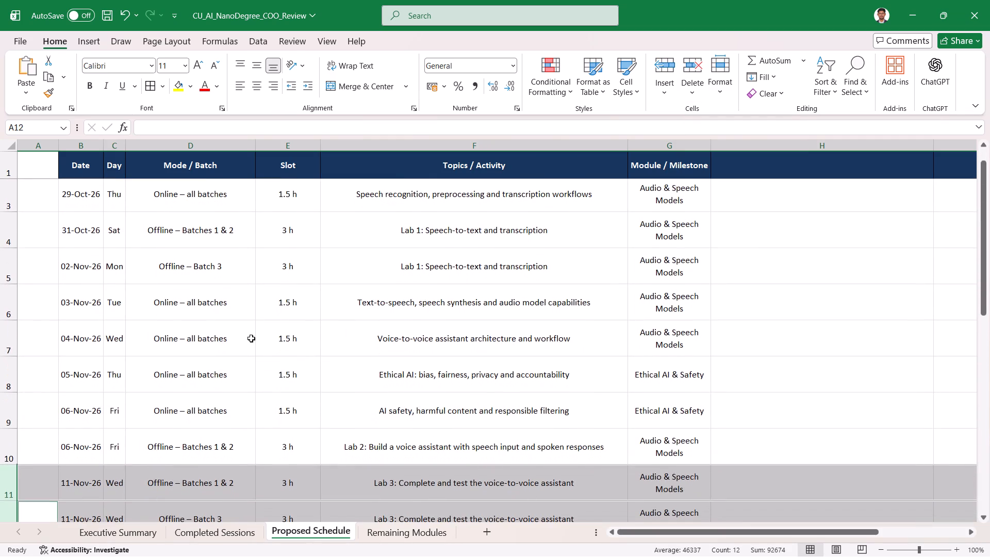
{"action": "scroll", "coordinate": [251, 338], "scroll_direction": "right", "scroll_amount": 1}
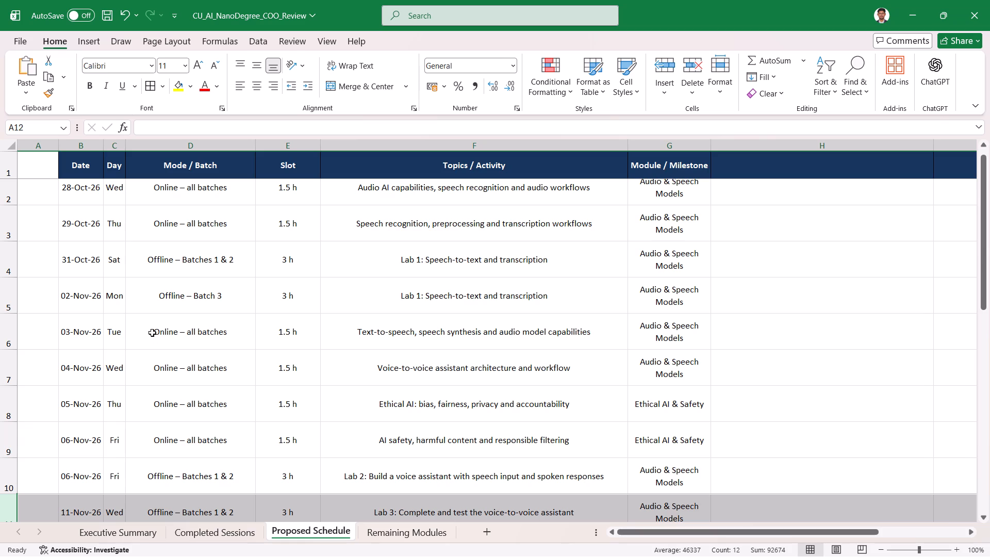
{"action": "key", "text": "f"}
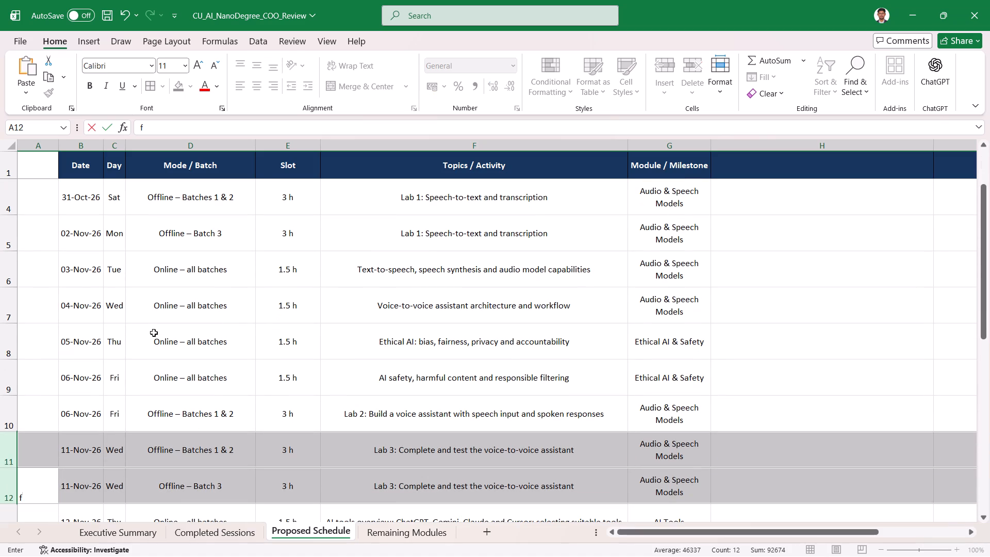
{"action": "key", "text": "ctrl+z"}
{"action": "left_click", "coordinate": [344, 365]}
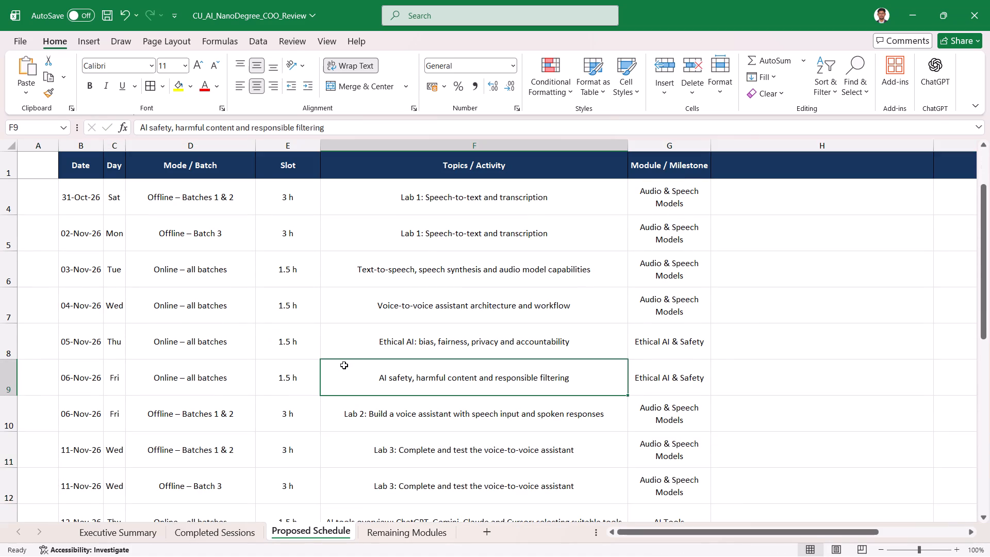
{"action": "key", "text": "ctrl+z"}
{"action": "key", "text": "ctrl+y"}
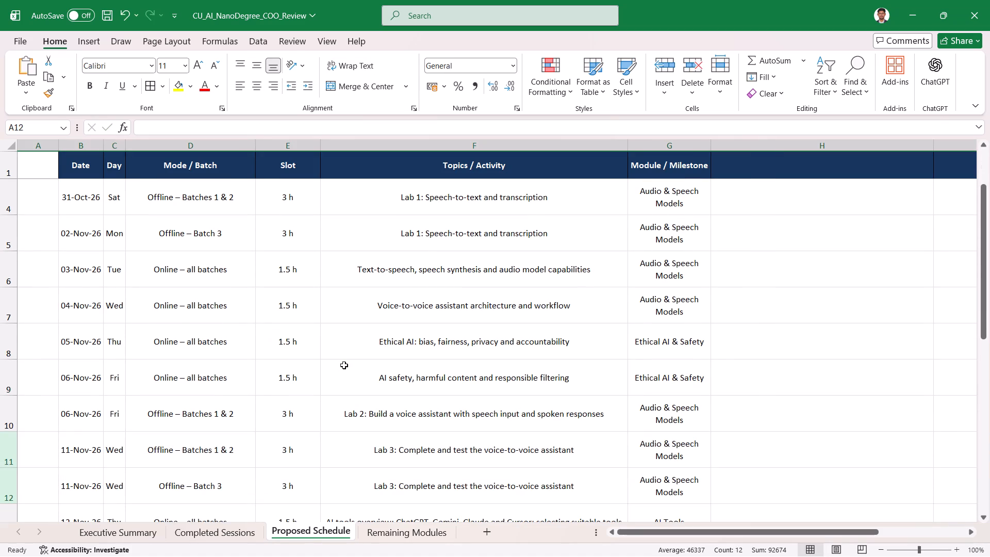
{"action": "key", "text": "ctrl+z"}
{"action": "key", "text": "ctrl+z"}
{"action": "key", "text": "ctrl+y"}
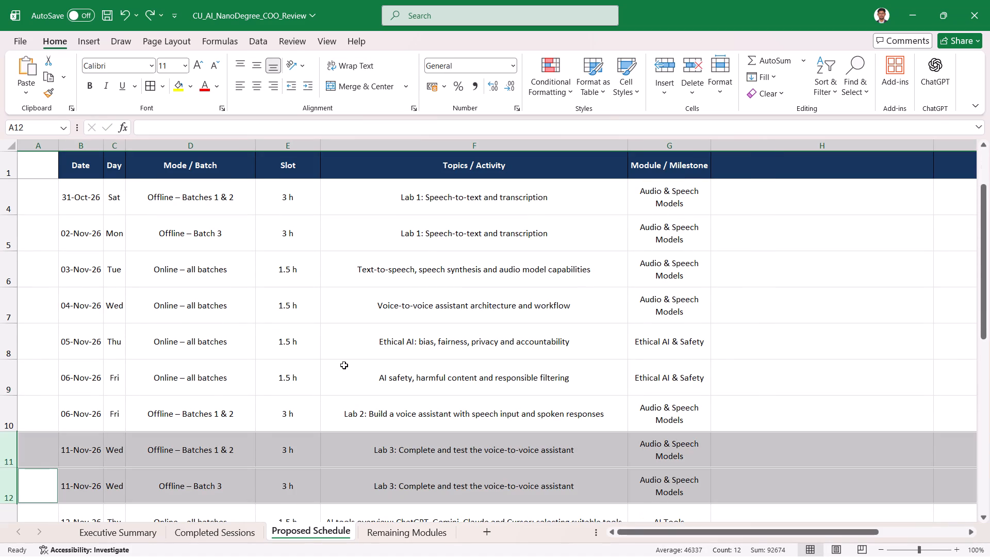
Delete row 6, the 03-Nov-26 "Text-to-speech, speech synthesis and audio model capabilities" entry, from the Proposed Schedule.
{"action": "left_click", "coordinate": [301, 373]}
{"action": "scroll", "coordinate": [301, 373], "scroll_direction": "up", "scroll_amount": 1}
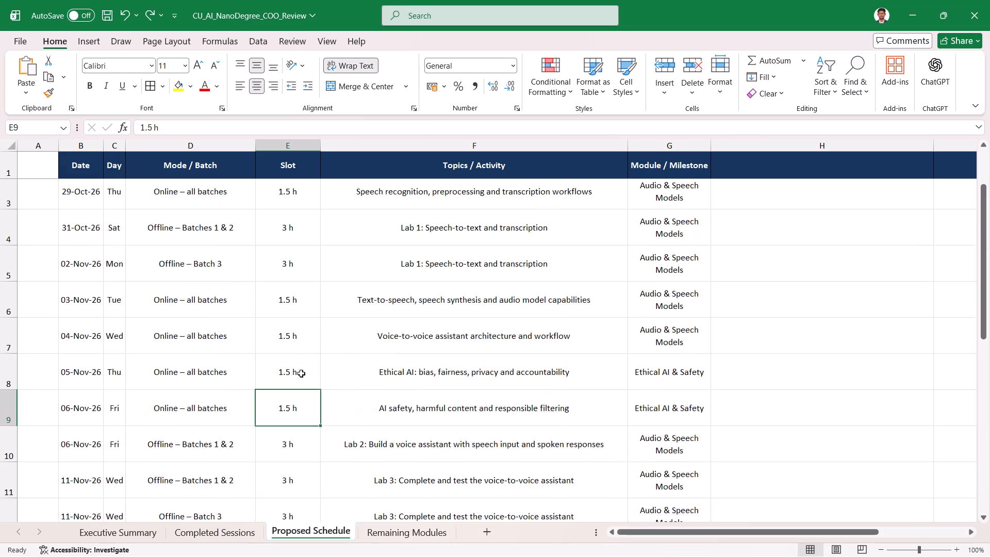
{"action": "scroll", "coordinate": [301, 373], "scroll_direction": "up", "scroll_amount": 2}
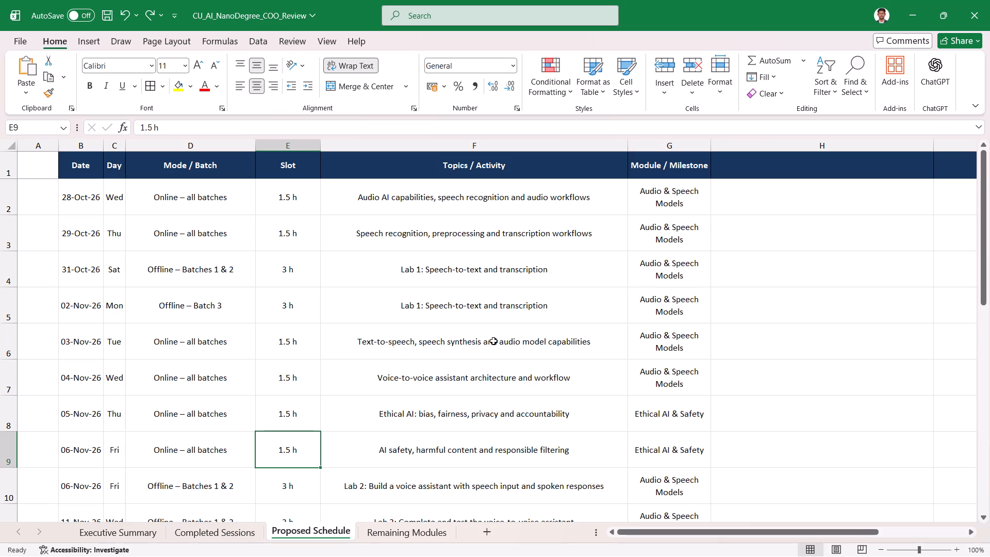
{"action": "left_click", "coordinate": [20, 342]}
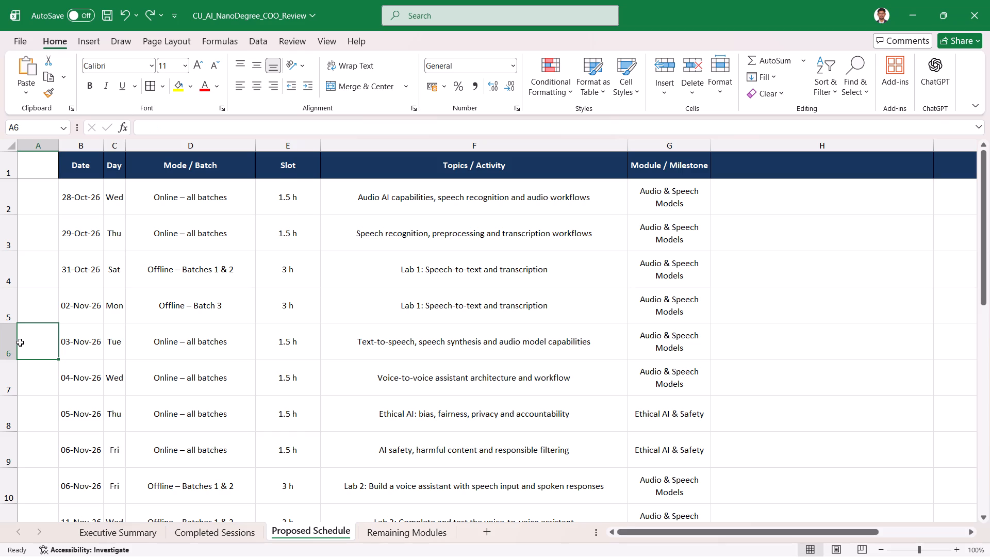
{"action": "left_click", "coordinate": [11, 340]}
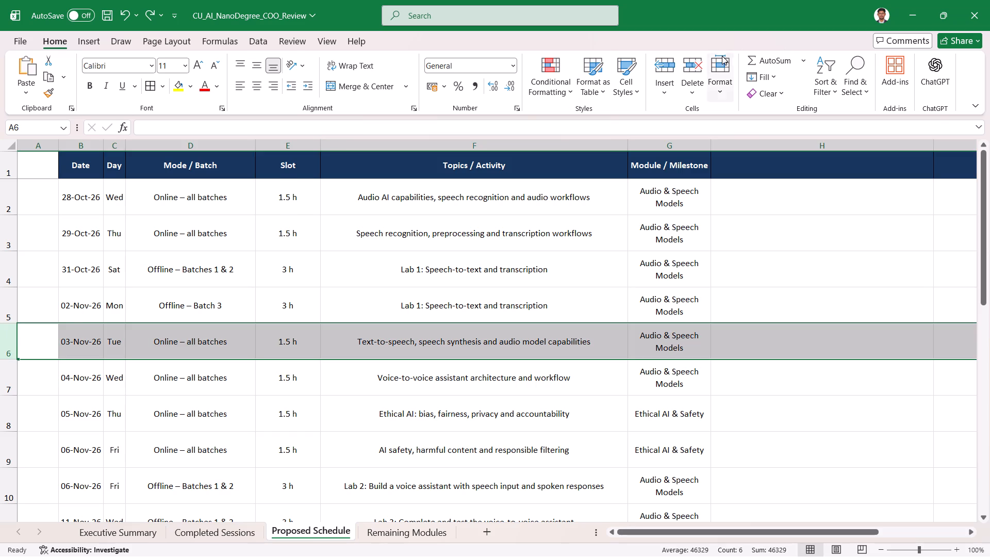
{"action": "left_click", "coordinate": [687, 73]}
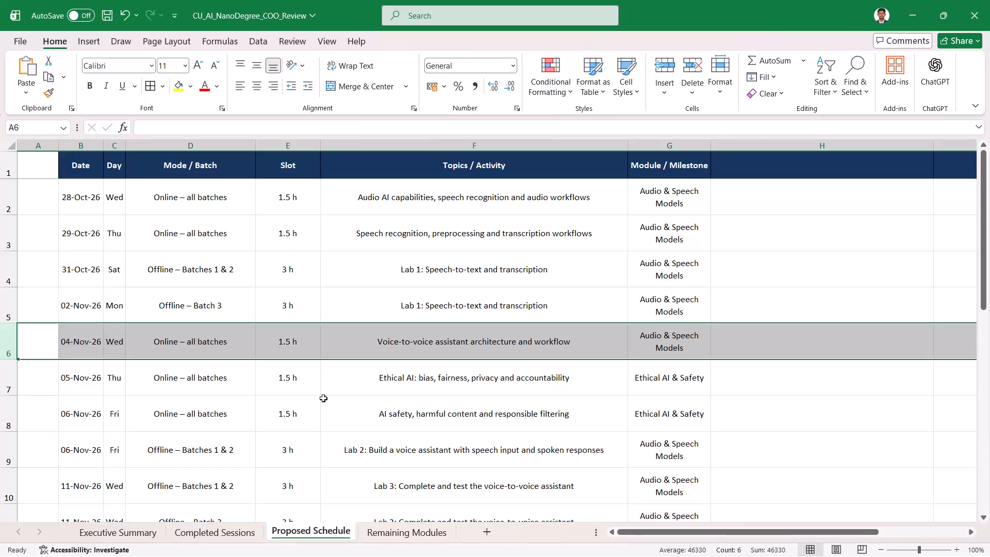
Copy the 05-Nov-26 topic "Ethical AI: bias, fairness, privacy and accountability" over the 04-Nov-26 row's Topics / Activity entry.
{"action": "left_click", "coordinate": [100, 381]}
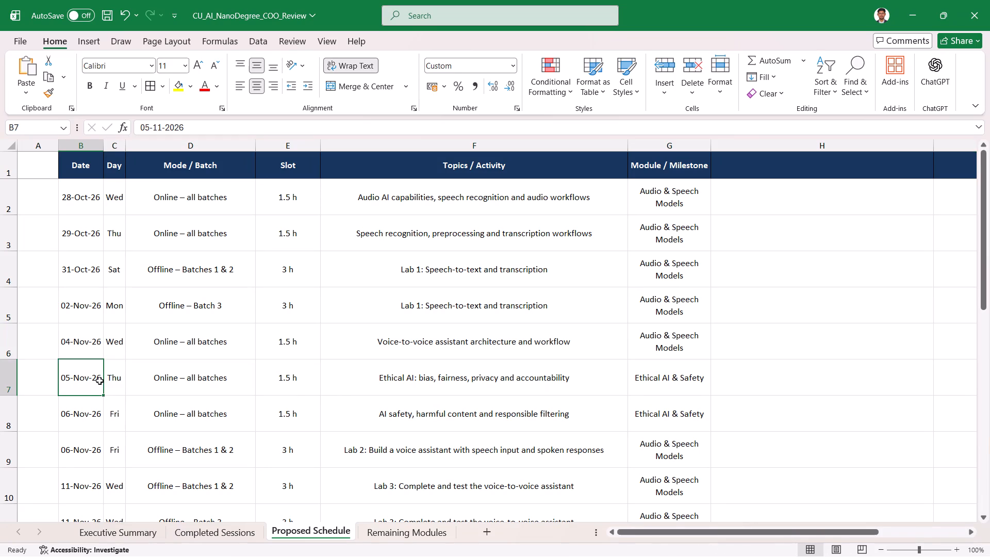
{"action": "left_click", "coordinate": [140, 376]}
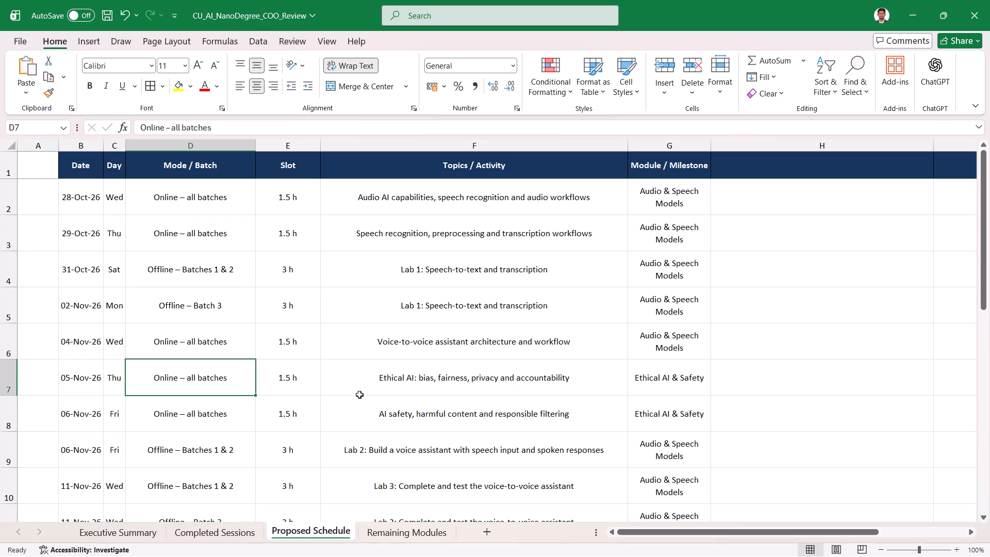
{"action": "left_click", "coordinate": [491, 378]}
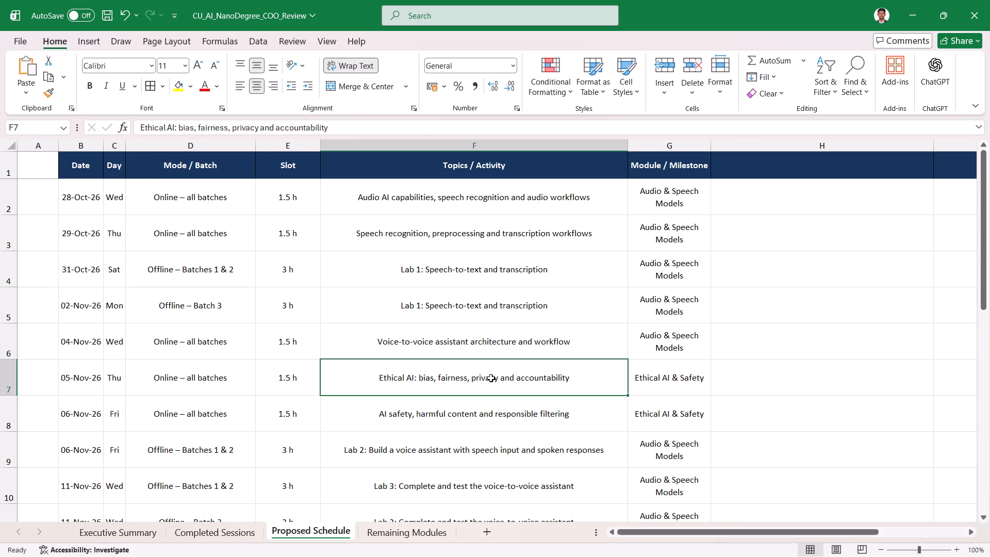
{"action": "key", "text": "ctrl+c"}
{"action": "left_click", "coordinate": [494, 333]}
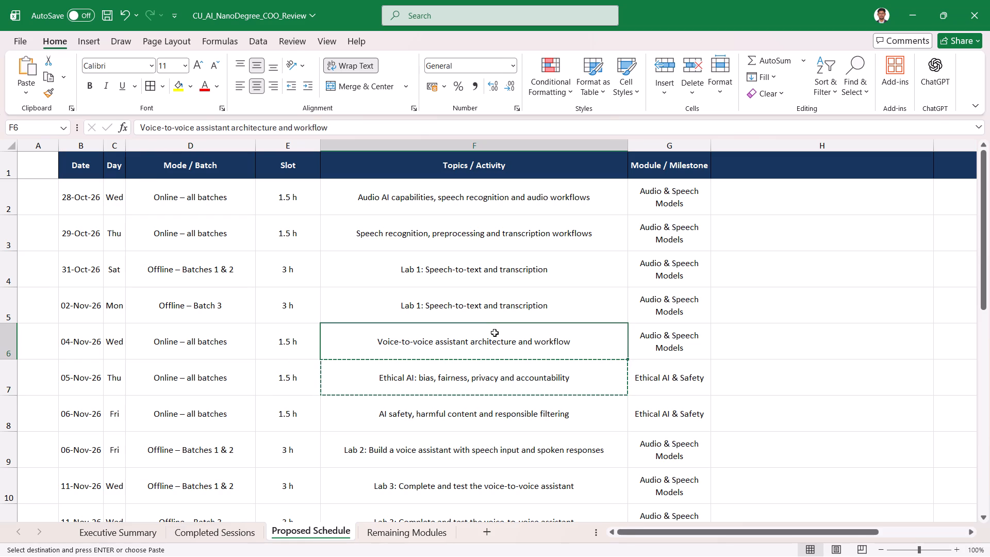
{"action": "key", "text": "ctrl+v"}
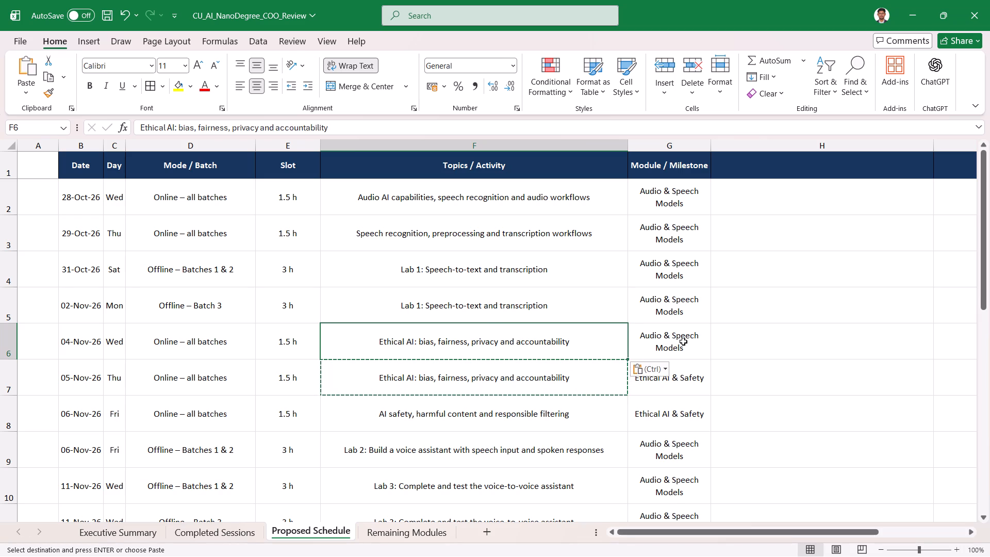
Replace the 04-Nov-26 row's Module / Milestone with "Ethical AI & Safety" from the 05-Nov-26 row.
{"action": "left_click", "coordinate": [683, 341]}
{"action": "left_click", "coordinate": [692, 372]}
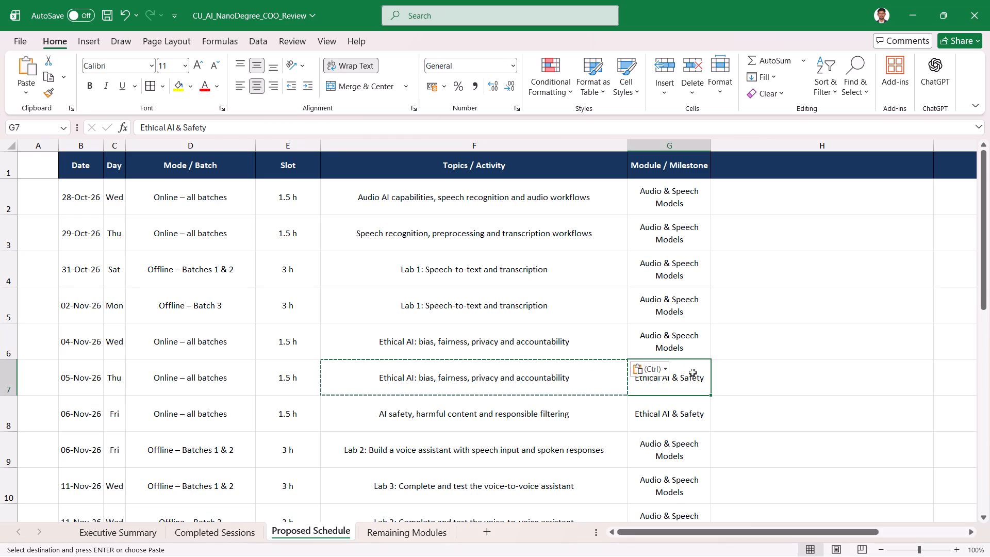
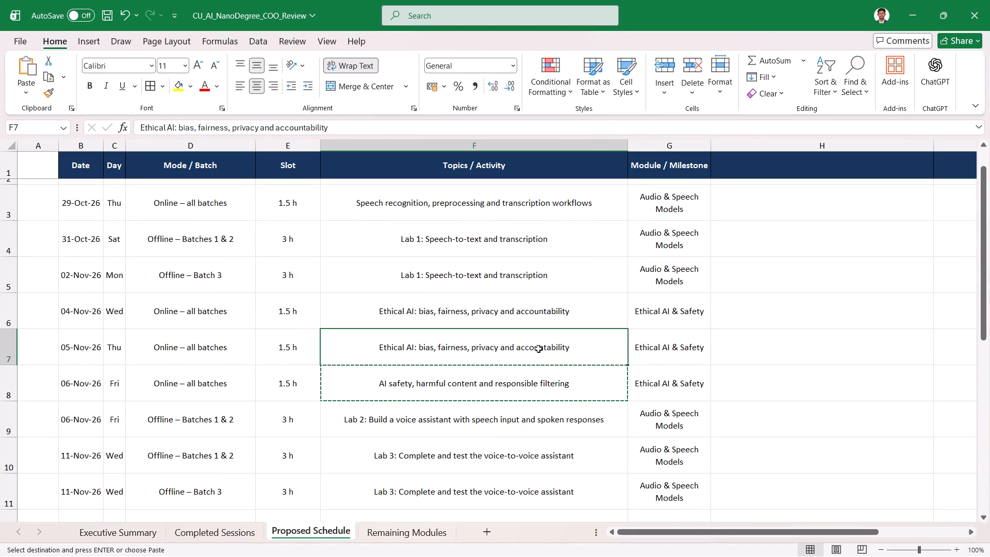
Replace the 05-Nov-26 row's Topics / Activity entry with the copied topic "AI safety, harmful content and responsible filtering".
{"action": "key", "text": "ctrl+v"}
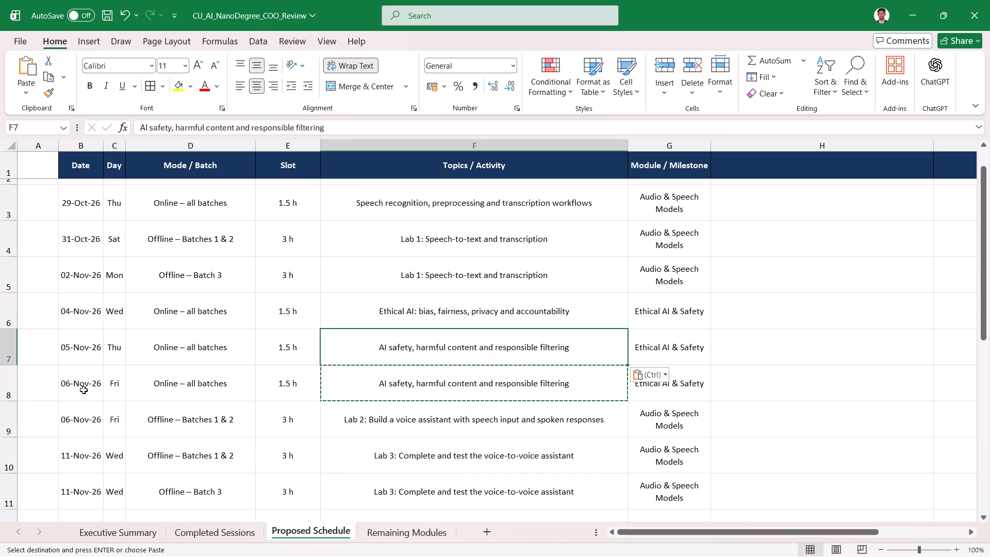
Delete the two 06-Nov-26 rows, the online AI safety session and the offline "Lab 2" voice assistant session.
{"action": "left_click", "coordinate": [6, 381]}
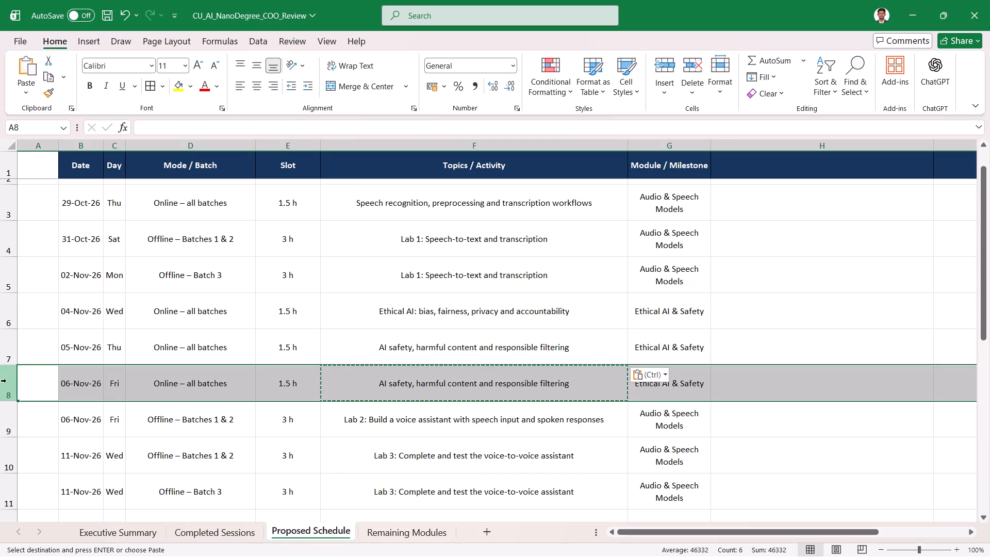
{"action": "left_click", "coordinate": [10, 413], "text": "ctrl"}
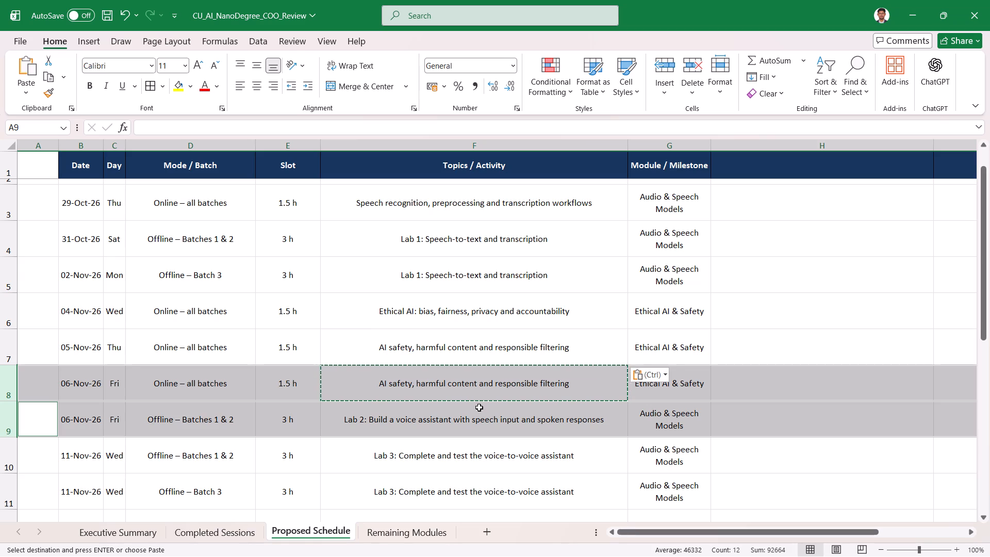
{"action": "left_click", "coordinate": [687, 60]}
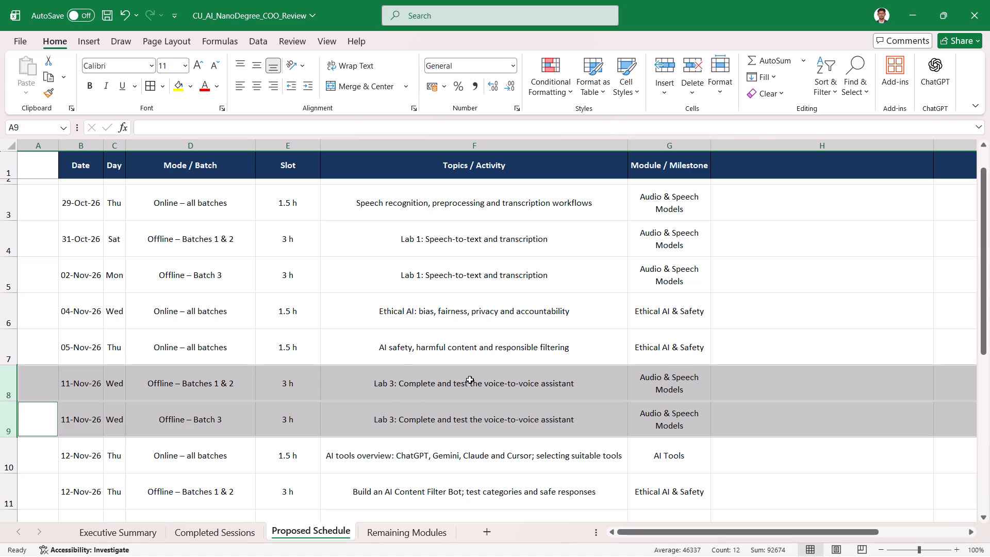
Delete the two 11-Nov-26 offline rows for "Lab 3: Complete and test the voice-to-voice assistant".
{"action": "scroll", "coordinate": [470, 380], "scroll_direction": "down", "scroll_amount": 1}
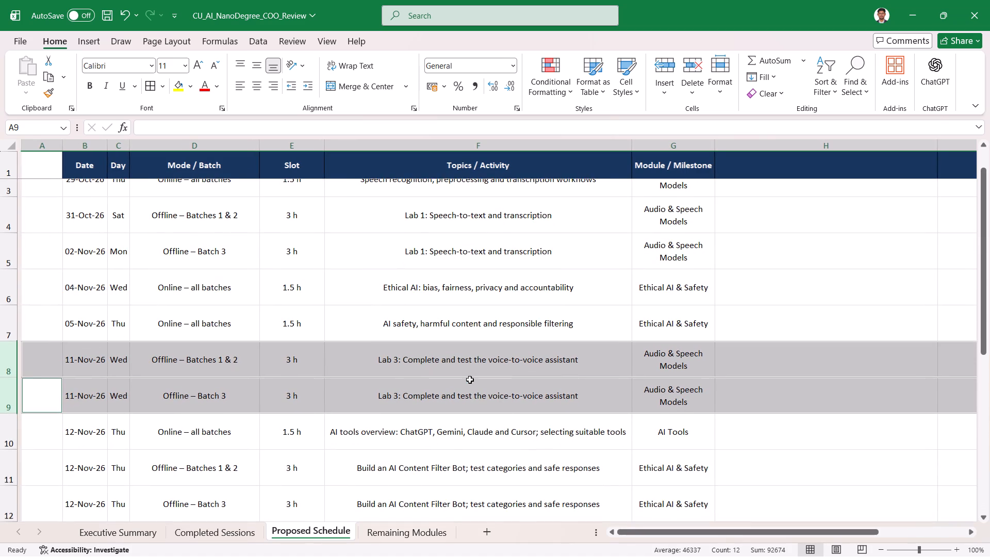
{"action": "scroll", "coordinate": [470, 380], "scroll_direction": "down", "scroll_amount": 1}
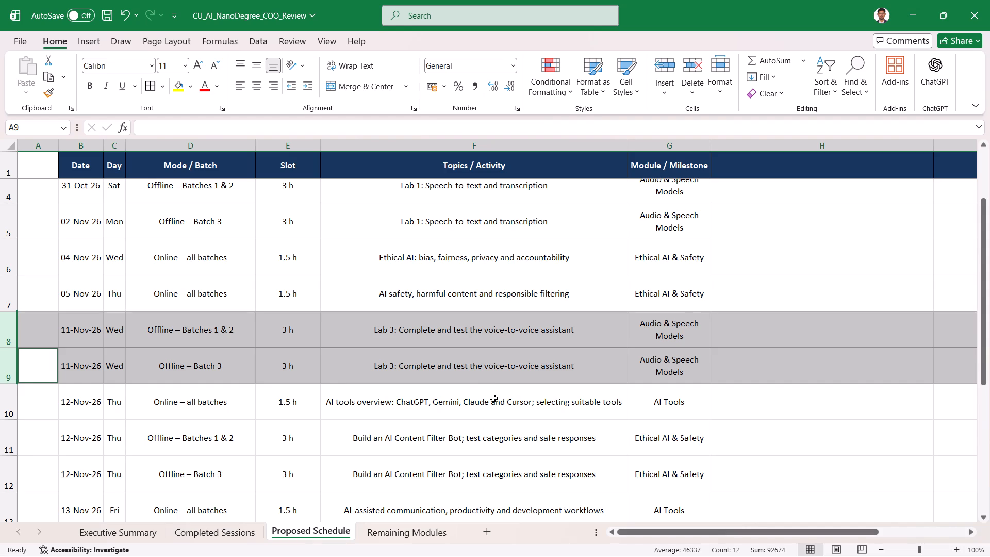
{"action": "scroll", "coordinate": [493, 398], "scroll_direction": "down", "scroll_amount": 1}
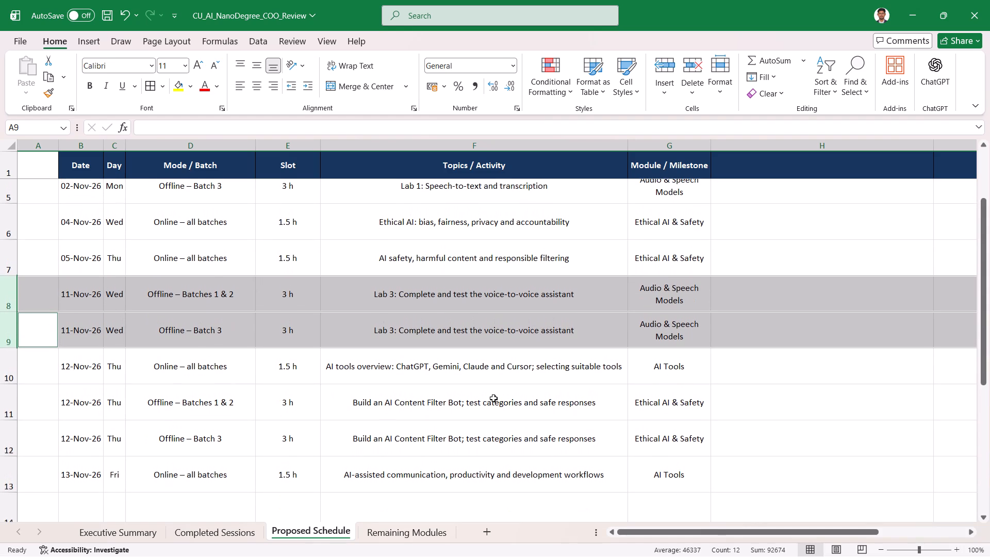
{"action": "scroll", "coordinate": [493, 398], "scroll_direction": "down", "scroll_amount": 1}
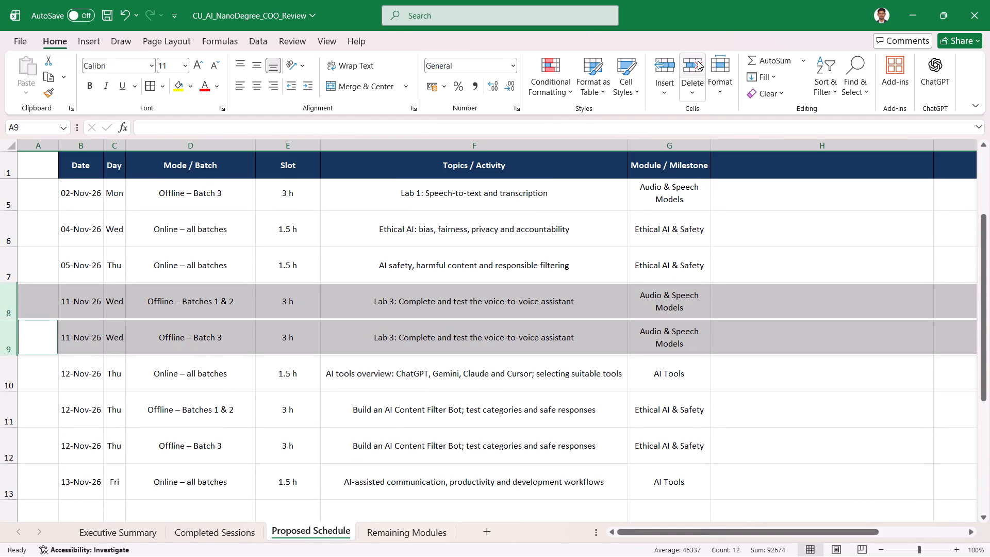
{"action": "left_click", "coordinate": [693, 67]}
Delete the two 12-Nov-26 offline rows for "Build an AI Content Filter Bot; test categories and safe responses".
{"action": "scroll", "coordinate": [399, 345], "scroll_direction": "up", "scroll_amount": 1}
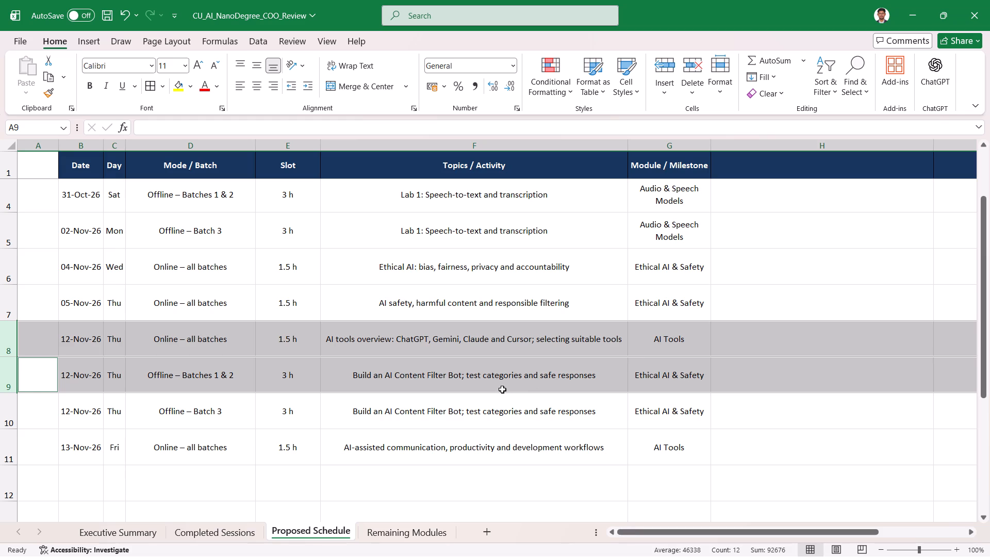
{"action": "left_click", "coordinate": [391, 380]}
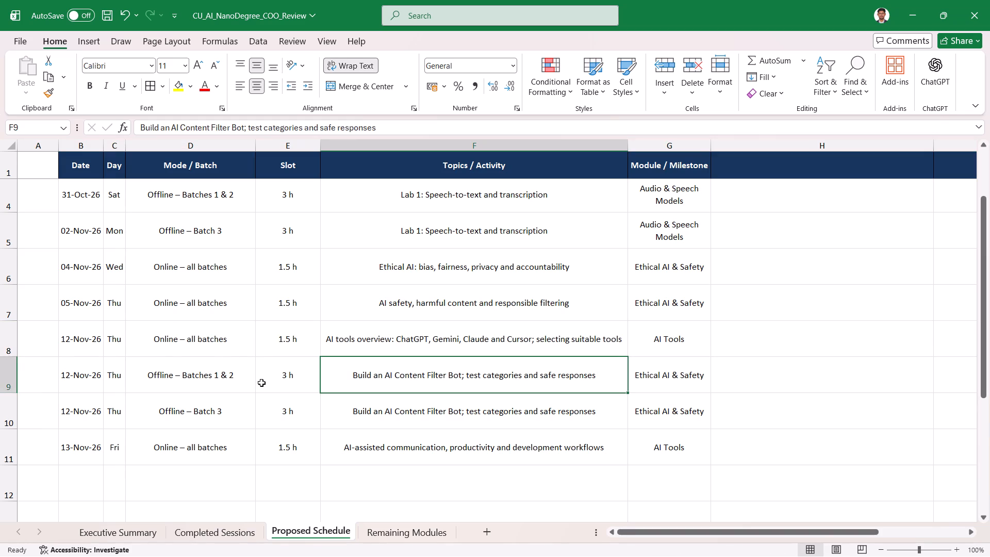
{"action": "left_click", "coordinate": [8, 371]}
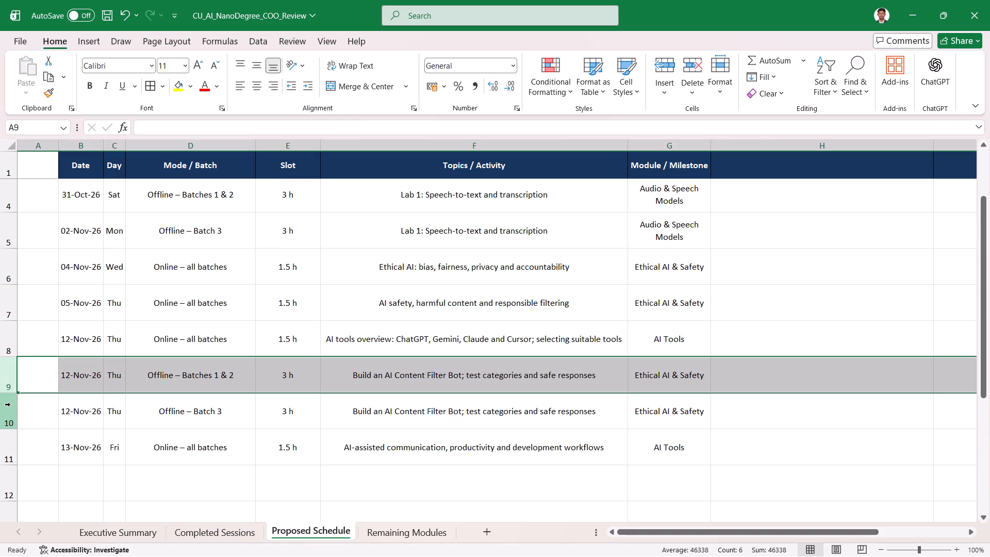
{"action": "left_click", "coordinate": [10, 406], "text": "ctrl"}
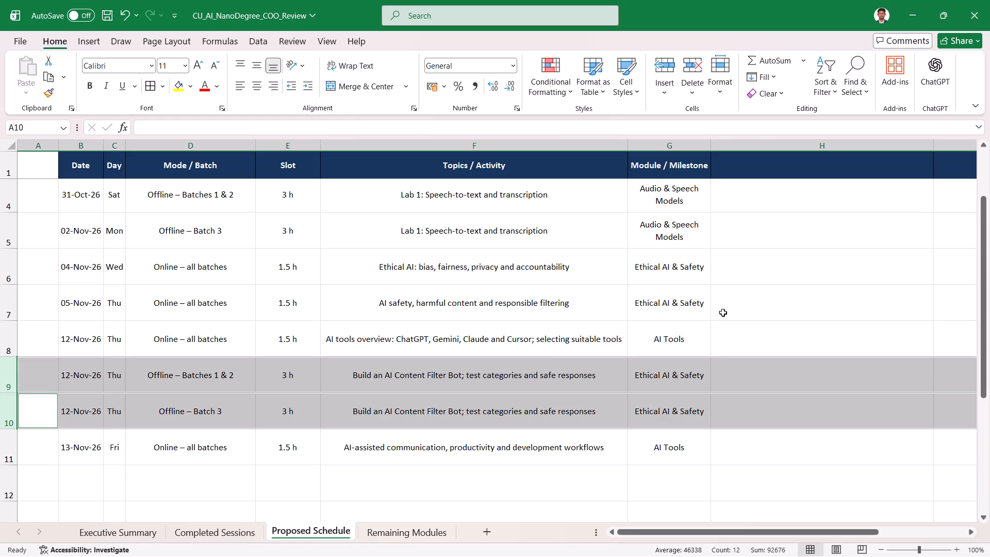
{"action": "left_click", "coordinate": [689, 71]}
{"action": "left_click", "coordinate": [520, 374]}
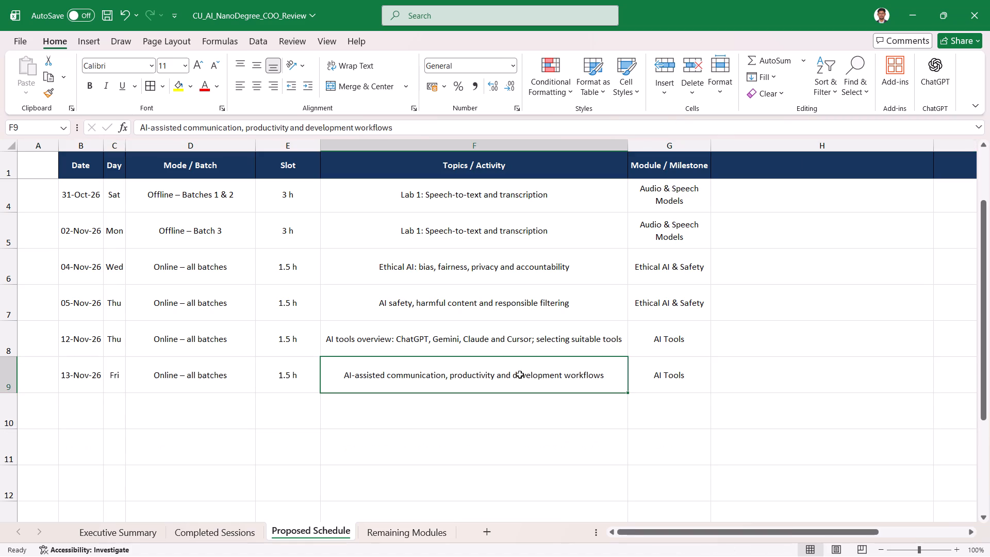
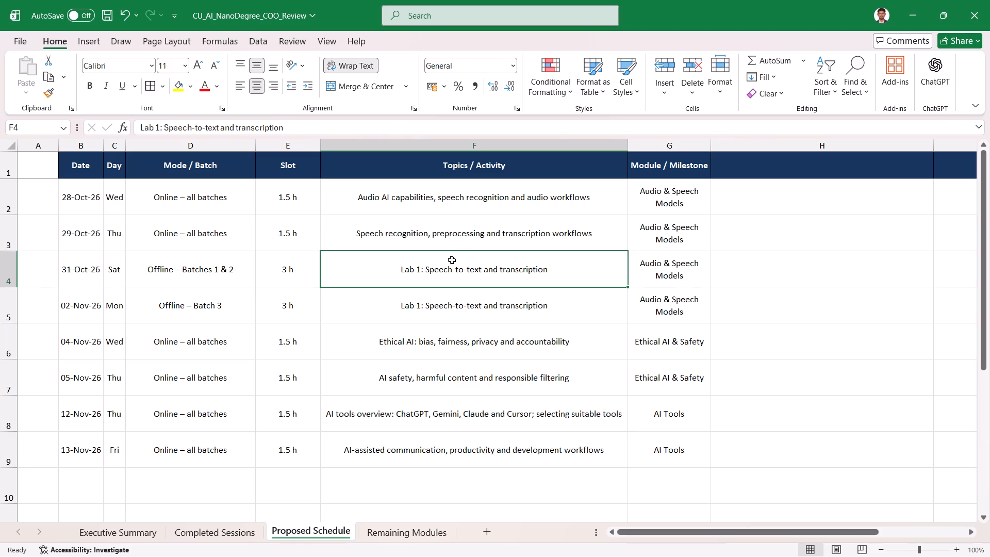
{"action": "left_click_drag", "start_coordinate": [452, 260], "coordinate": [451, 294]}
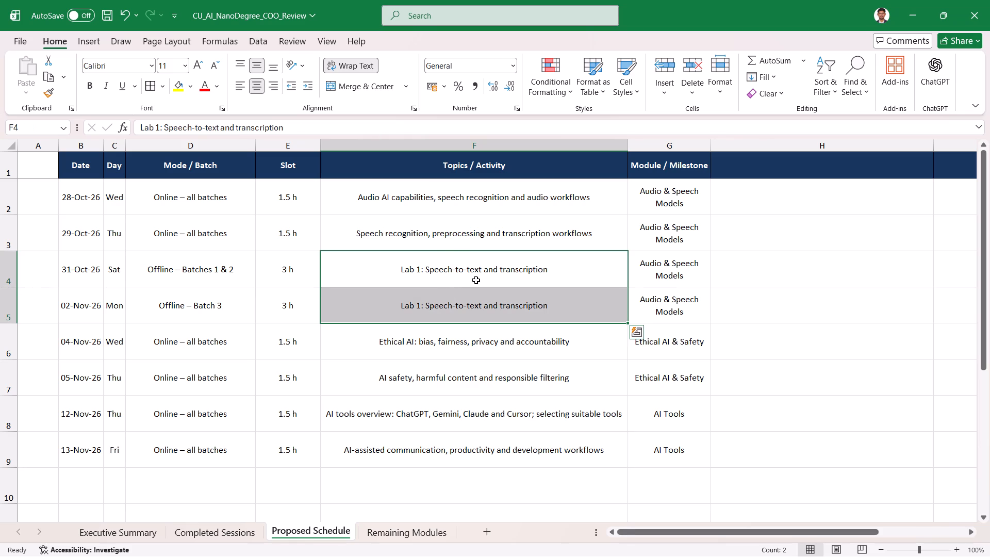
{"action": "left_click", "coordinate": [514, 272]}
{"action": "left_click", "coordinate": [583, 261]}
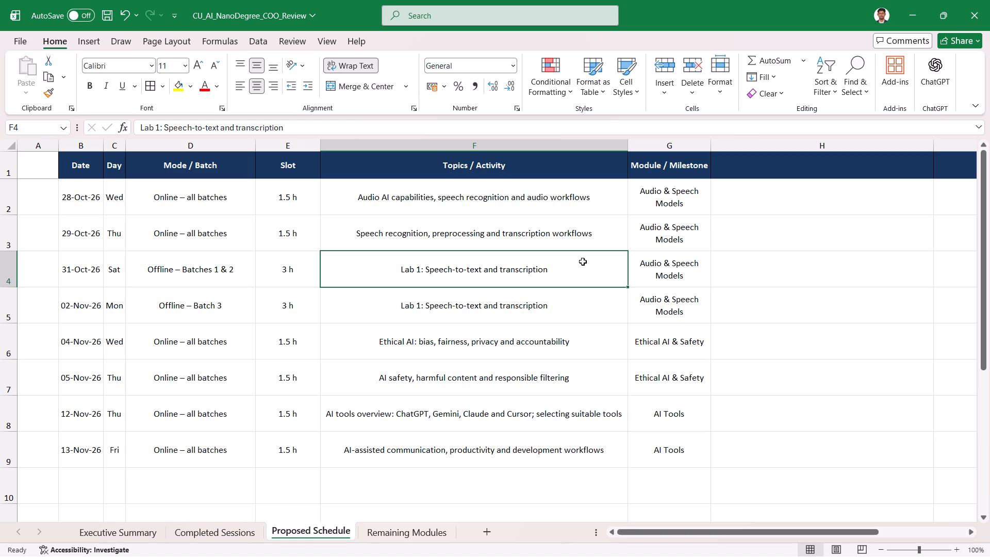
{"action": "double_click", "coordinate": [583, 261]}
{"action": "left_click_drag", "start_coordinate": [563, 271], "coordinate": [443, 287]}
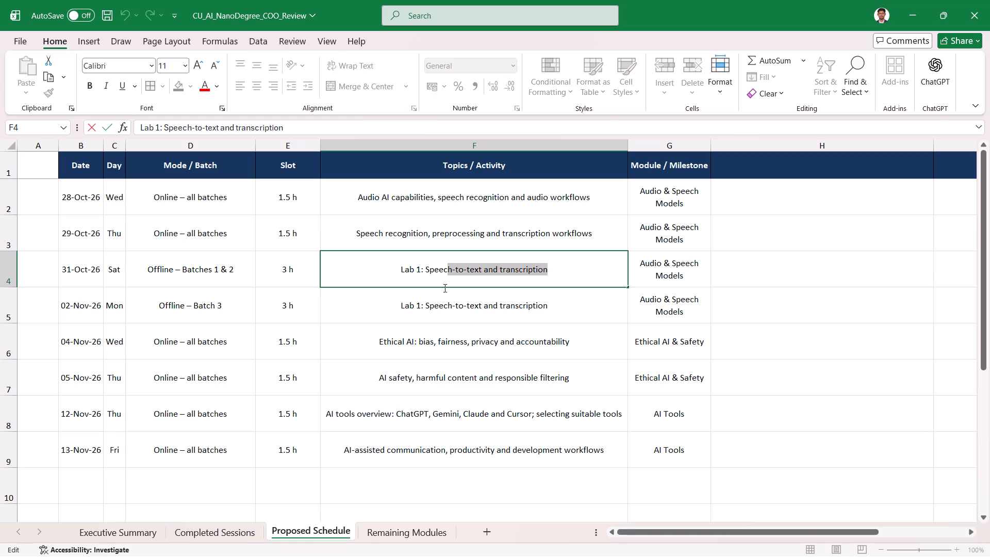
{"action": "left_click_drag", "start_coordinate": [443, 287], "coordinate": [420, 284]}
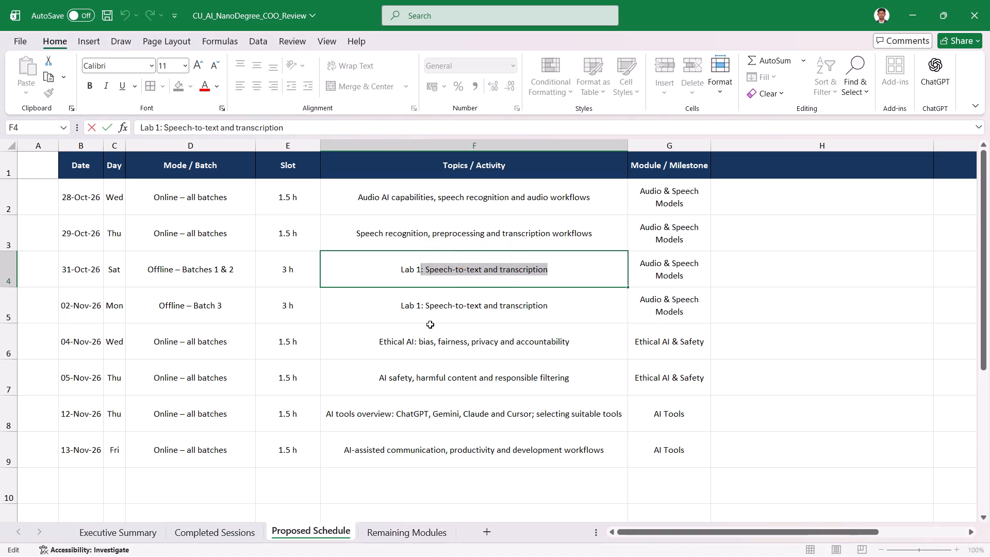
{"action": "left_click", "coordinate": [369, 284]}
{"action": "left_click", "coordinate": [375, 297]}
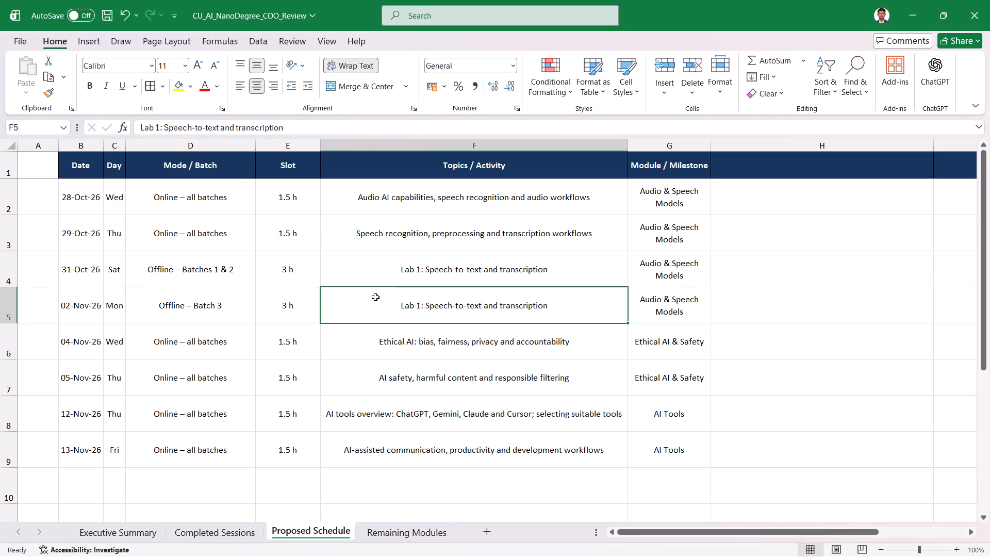
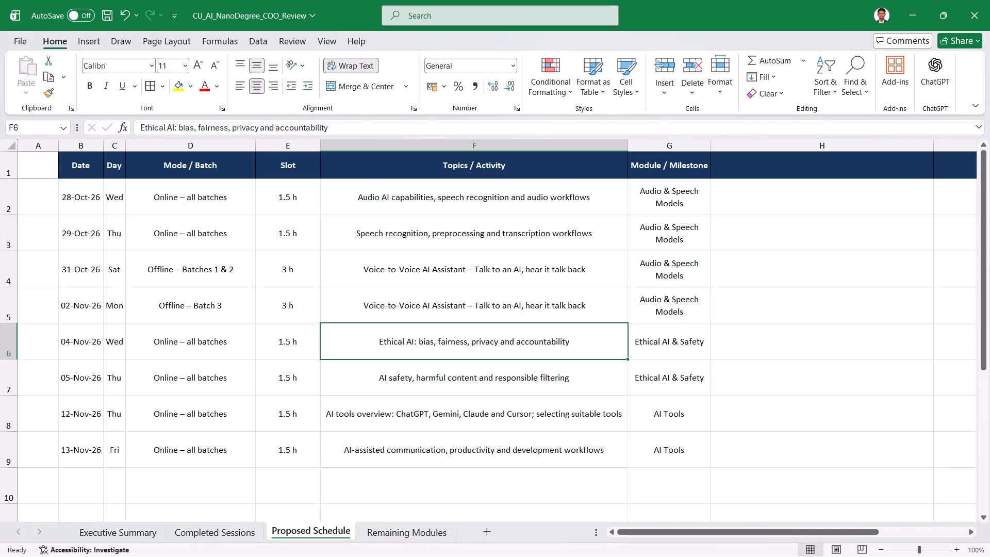
Switch to File Explorer and open the Course_L1 PDF from the Syllabus folder.
{"action": "scroll", "coordinate": [473, 361], "scroll_direction": "down", "scroll_amount": 1}
{"action": "key", "text": "alt+Tab"}
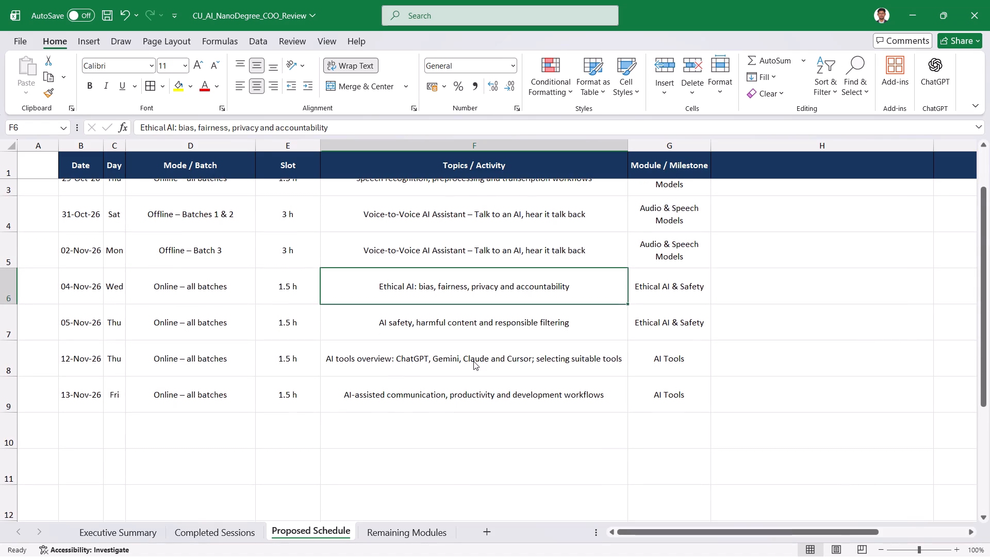
{"action": "key", "text": "alt+Tab"}
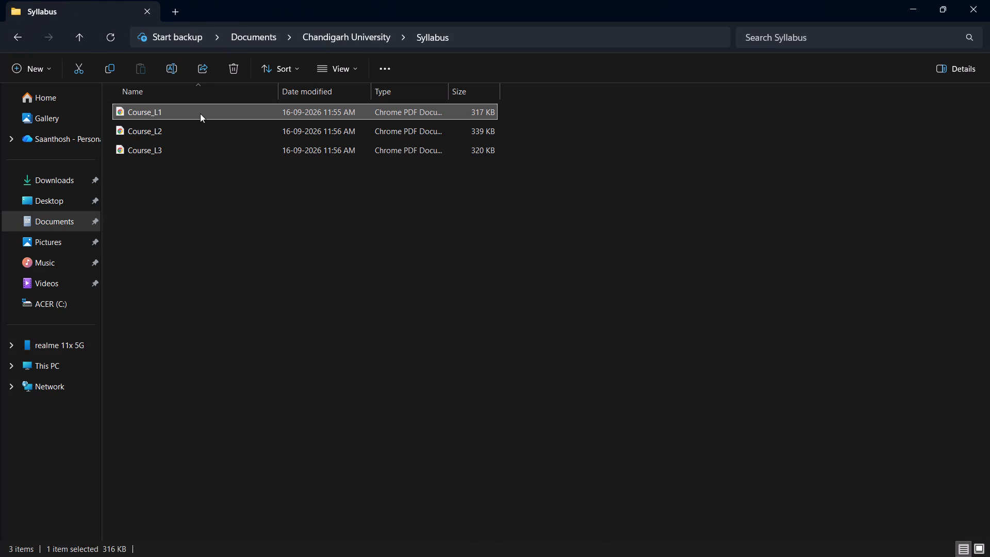
{"action": "double_click", "coordinate": [200, 113]}
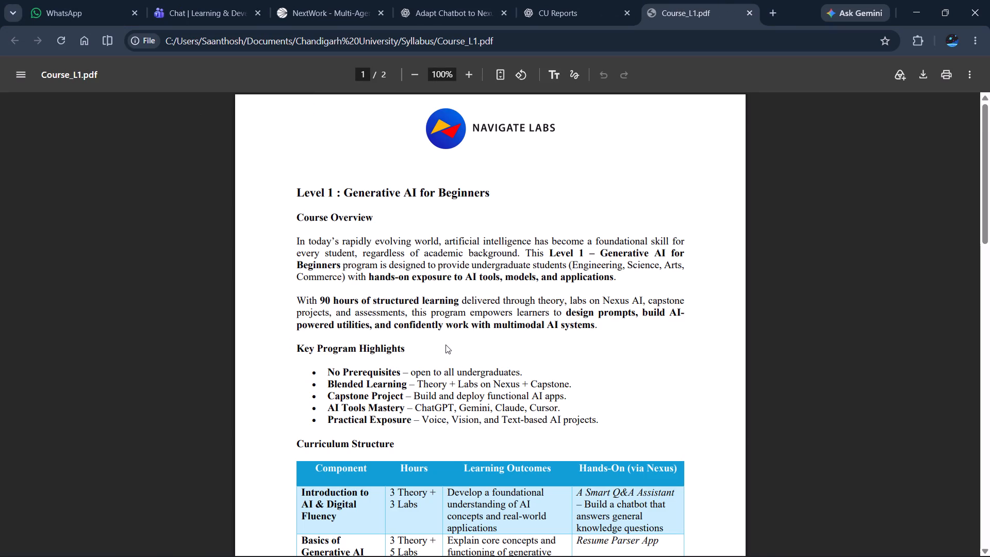
Copy the Ethical AI & Safety hands-on text "AI Content Filter Bot" from the Course_L1 PDF and return to Excel.
{"action": "scroll", "coordinate": [445, 345], "scroll_direction": "down", "scroll_amount": 4}
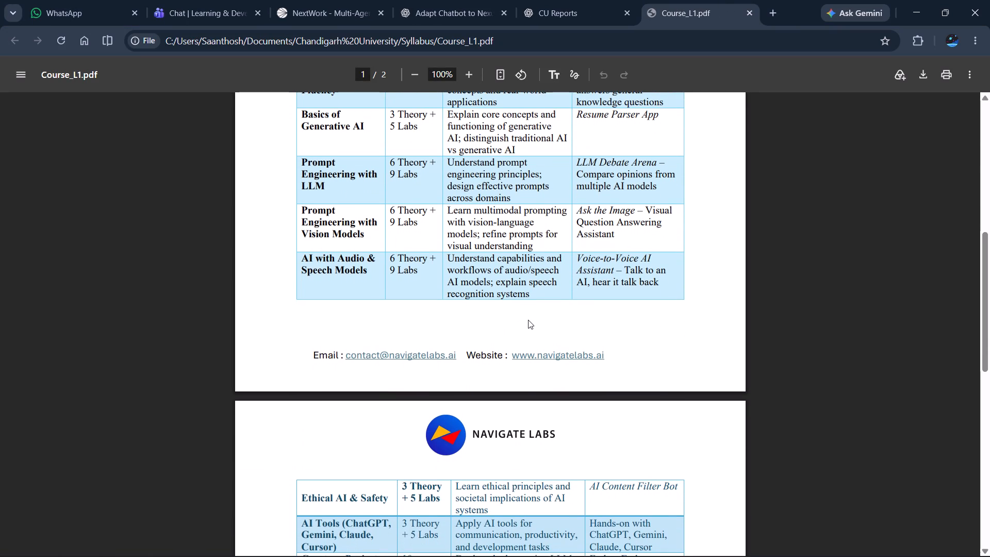
{"action": "scroll", "coordinate": [528, 320], "scroll_direction": "down", "scroll_amount": 4}
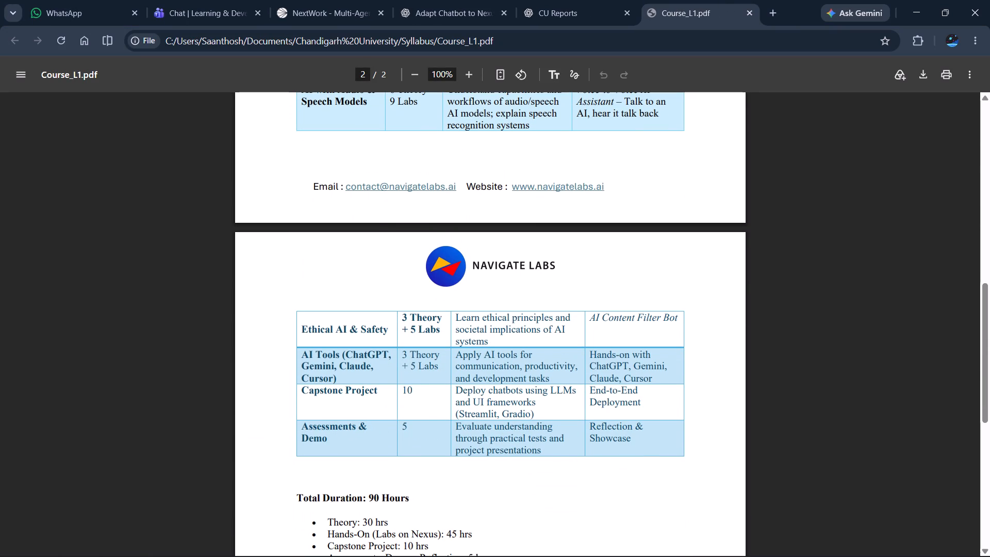
{"action": "left_click_drag", "start_coordinate": [591, 318], "coordinate": [681, 317]}
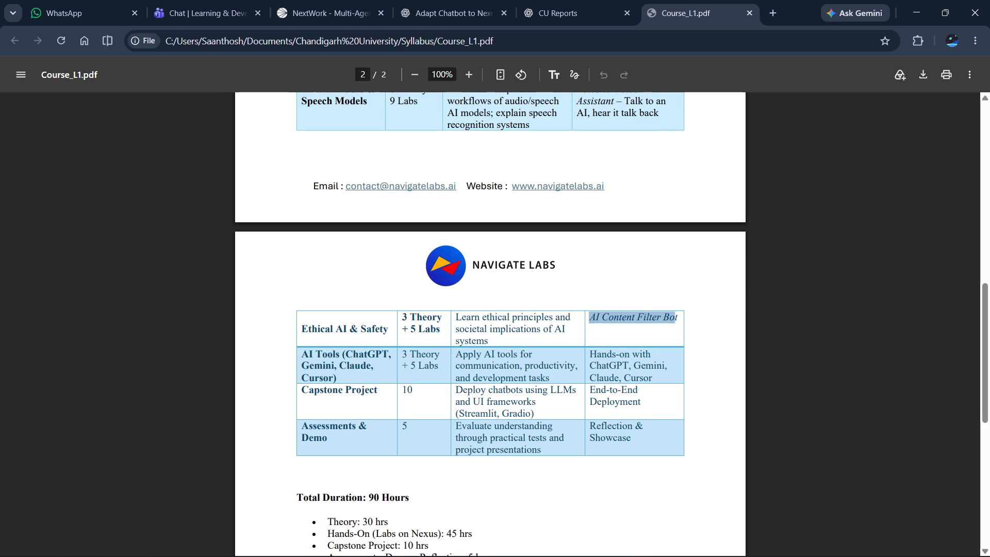
{"action": "key", "text": "ctrl+c"}
{"action": "left_click", "coordinate": [662, 357]}
{"action": "key", "text": "alt+Tab"}
{"action": "key", "text": "alt+Tab"}
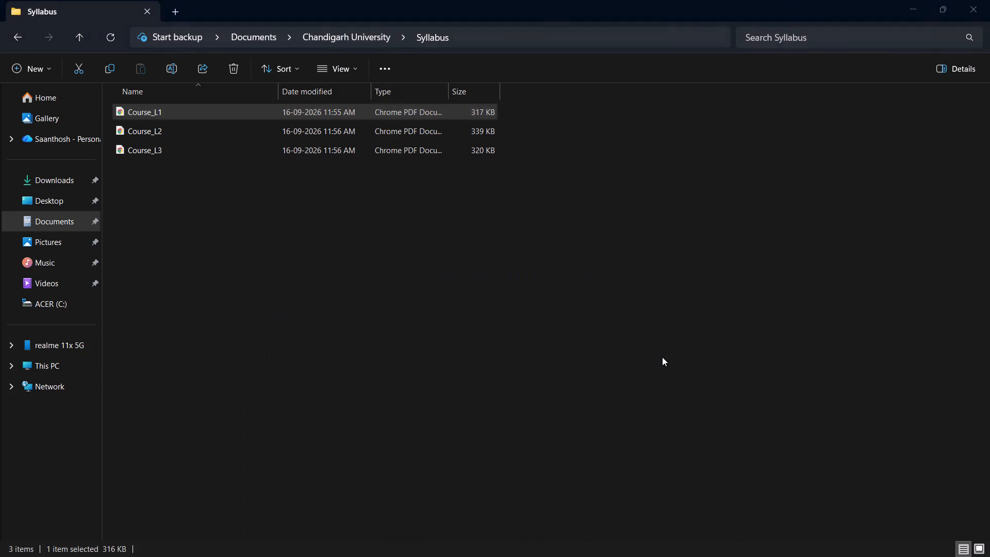
{"action": "key", "text": "alt+Tab"}
{"action": "key", "text": "alt+Tab"}
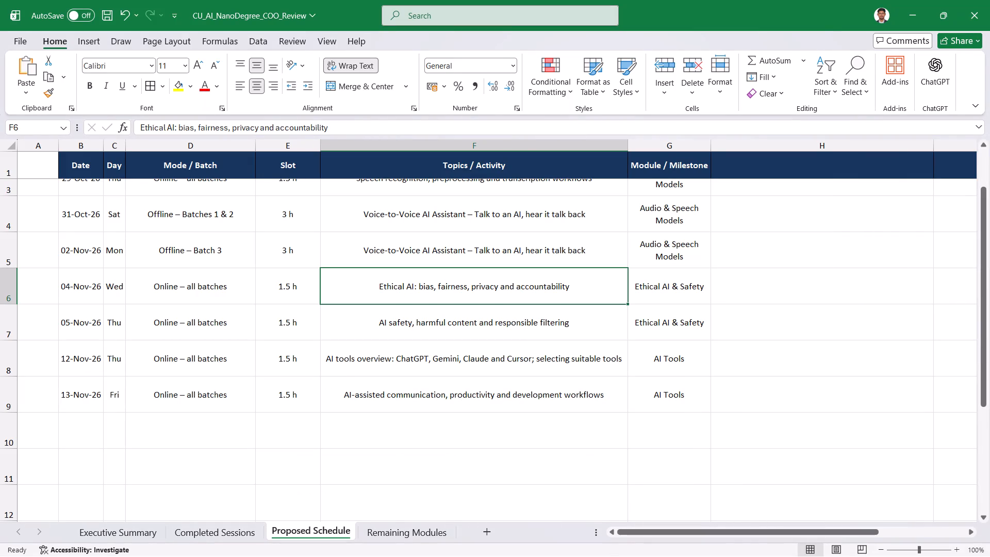
Insert a blank column before the Module column on the Remaining Modules sheet and save the workbook.
{"action": "scroll", "coordinate": [641, 380], "scroll_direction": "up", "scroll_amount": 1}
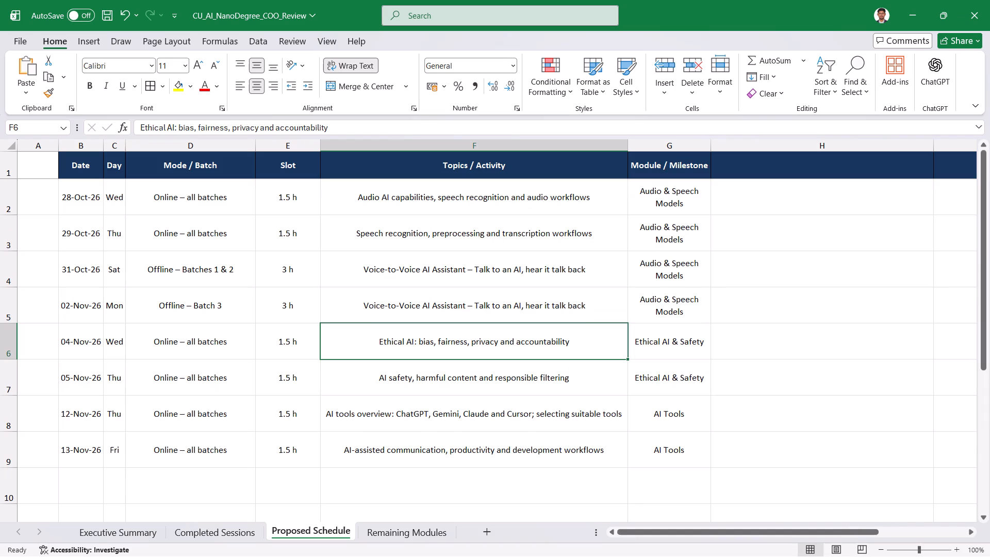
{"action": "scroll", "coordinate": [641, 380], "scroll_direction": "down", "scroll_amount": 1}
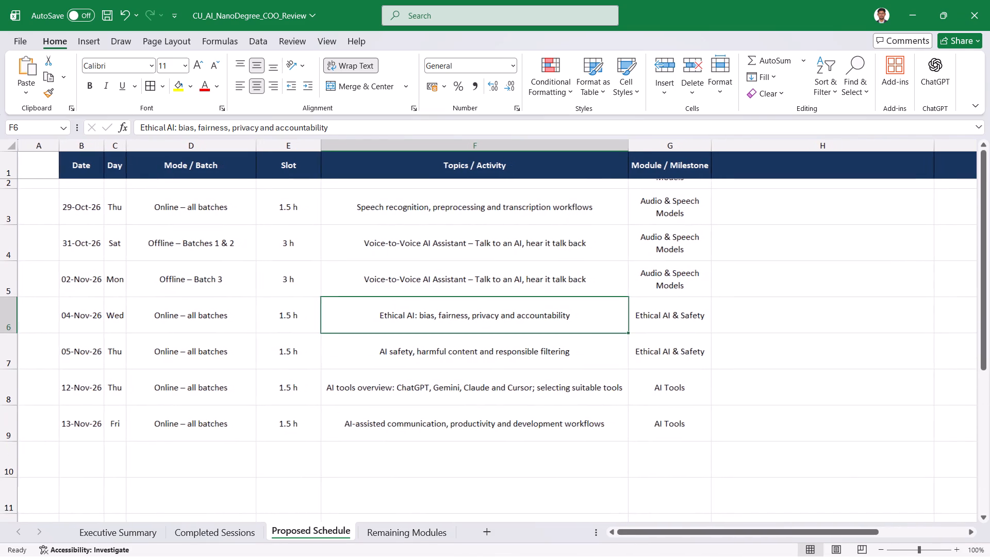
{"action": "left_click", "coordinate": [417, 539]}
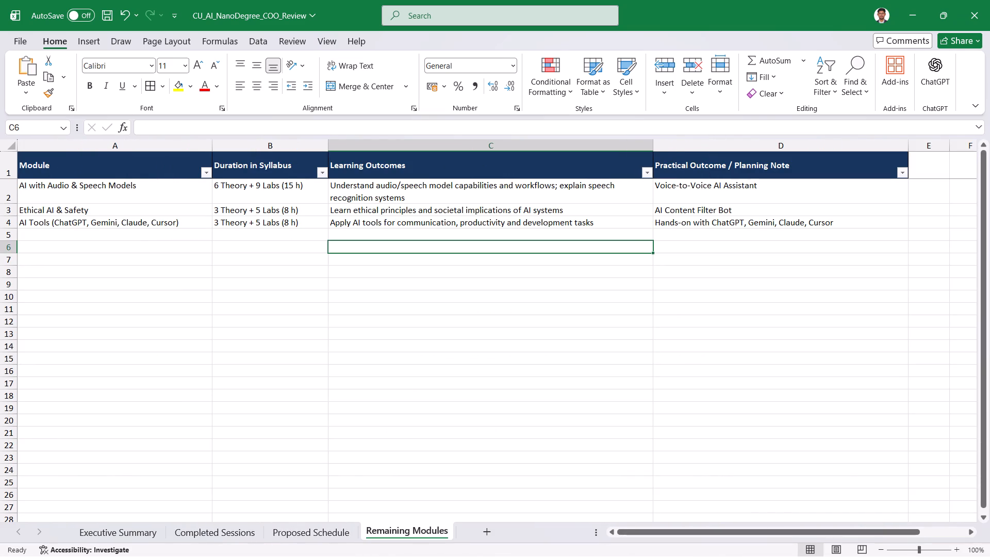
{"action": "left_click", "coordinate": [149, 152]}
{"action": "left_click", "coordinate": [161, 148]}
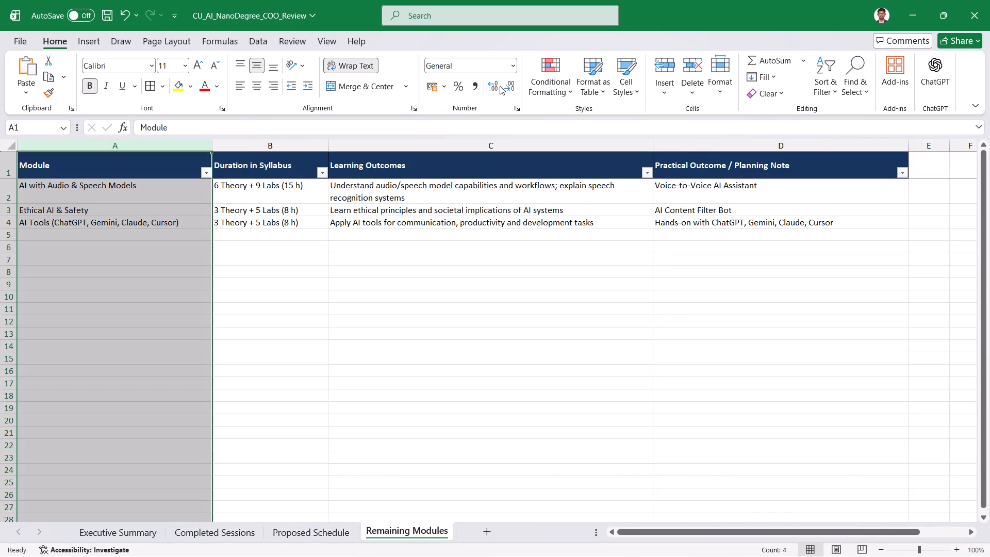
{"action": "left_click", "coordinate": [668, 64]}
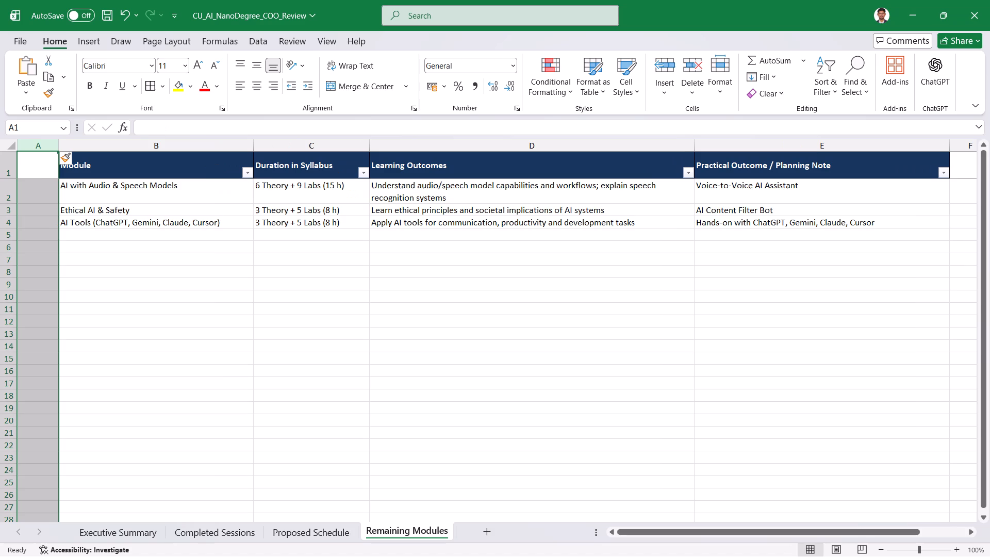
{"action": "key", "text": "ctrl+s"}
{"action": "left_click", "coordinate": [468, 241]}
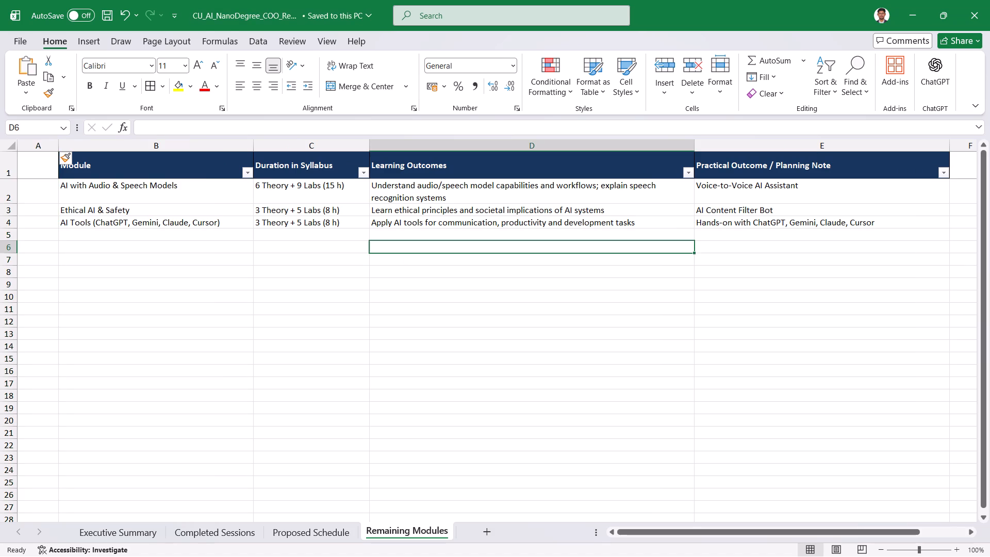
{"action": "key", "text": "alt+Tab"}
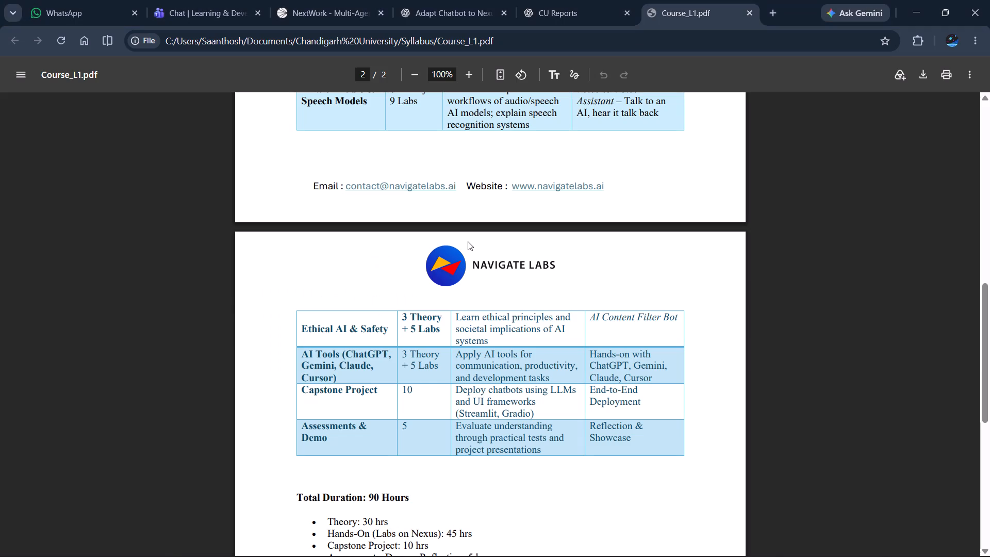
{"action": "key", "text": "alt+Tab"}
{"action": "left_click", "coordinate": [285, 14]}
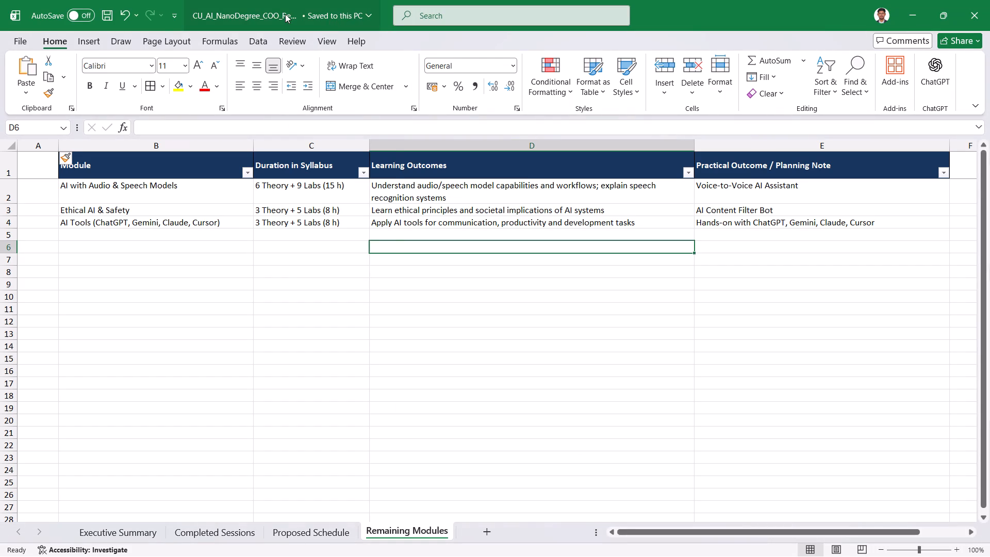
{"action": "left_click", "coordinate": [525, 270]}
Delete the Duration in Syllabus column from the Remaining Modules sheet and save the workbook.
{"action": "left_click", "coordinate": [323, 145]}
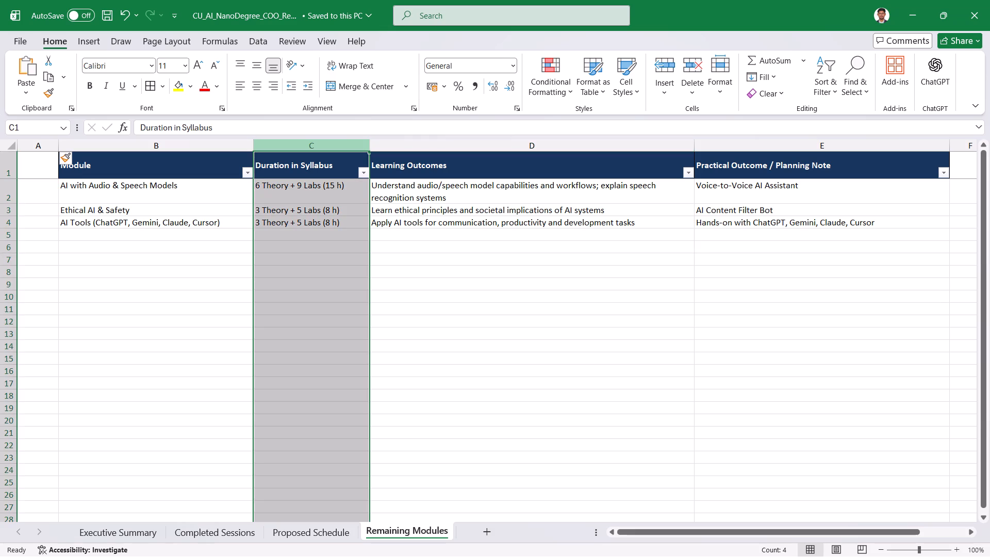
{"action": "left_click", "coordinate": [695, 64]}
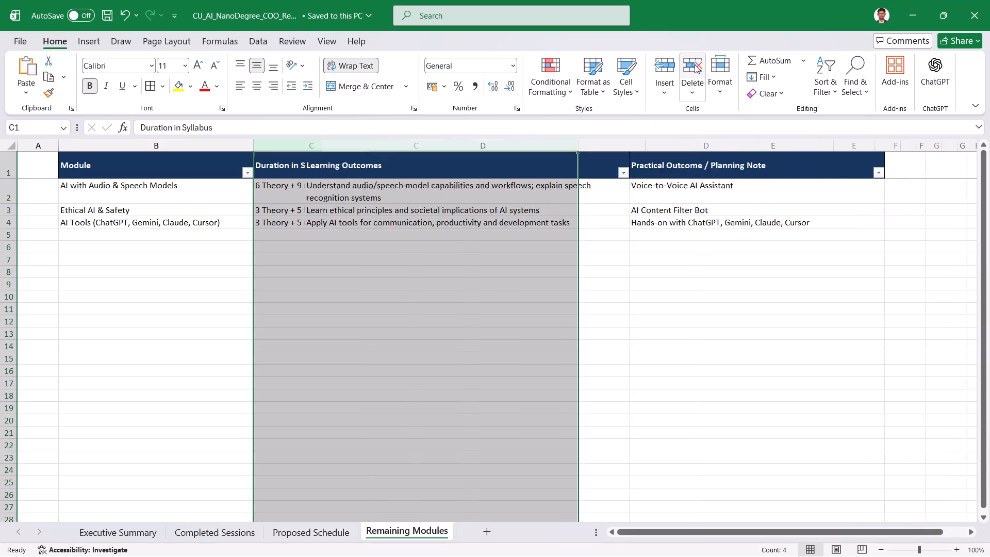
{"action": "left_click", "coordinate": [524, 194]}
{"action": "key", "text": "ctrl+s"}
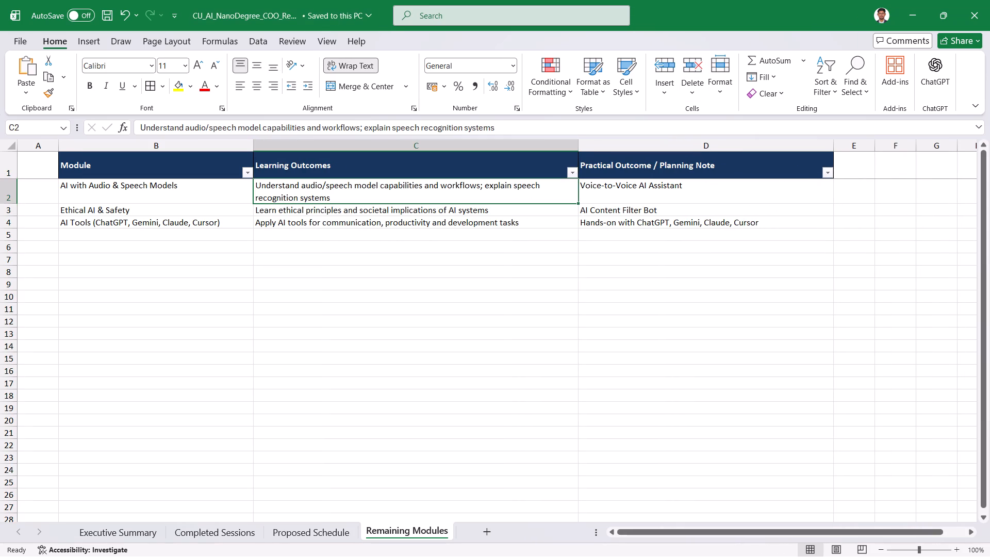
{"action": "left_click", "coordinate": [619, 224]}
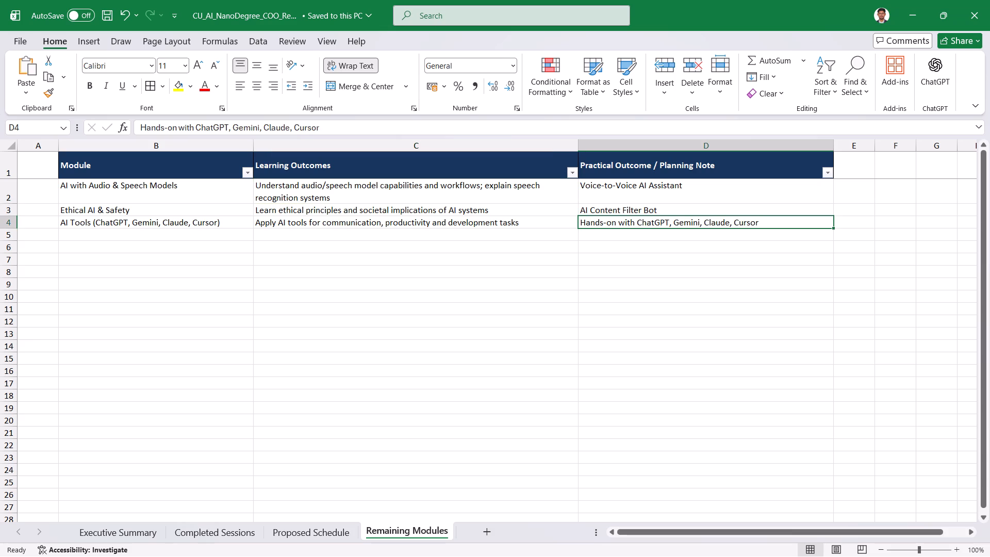
{"action": "left_click", "coordinate": [498, 233]}
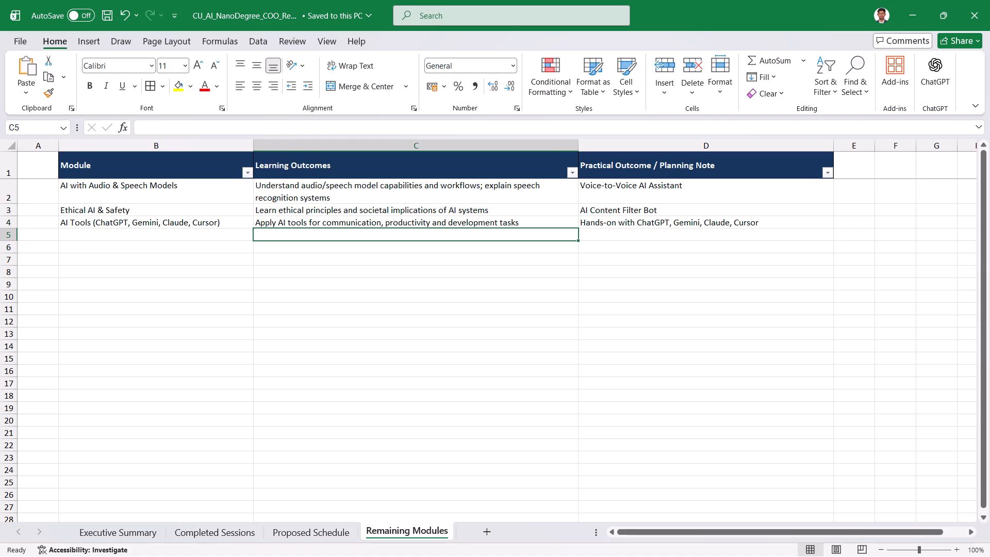
Switch to Chrome, look through the rest of the Course_L1 syllabus, and close the PDF.
{"action": "key", "text": "alt+Tab"}
{"action": "scroll", "coordinate": [498, 233], "scroll_direction": "down", "scroll_amount": 3}
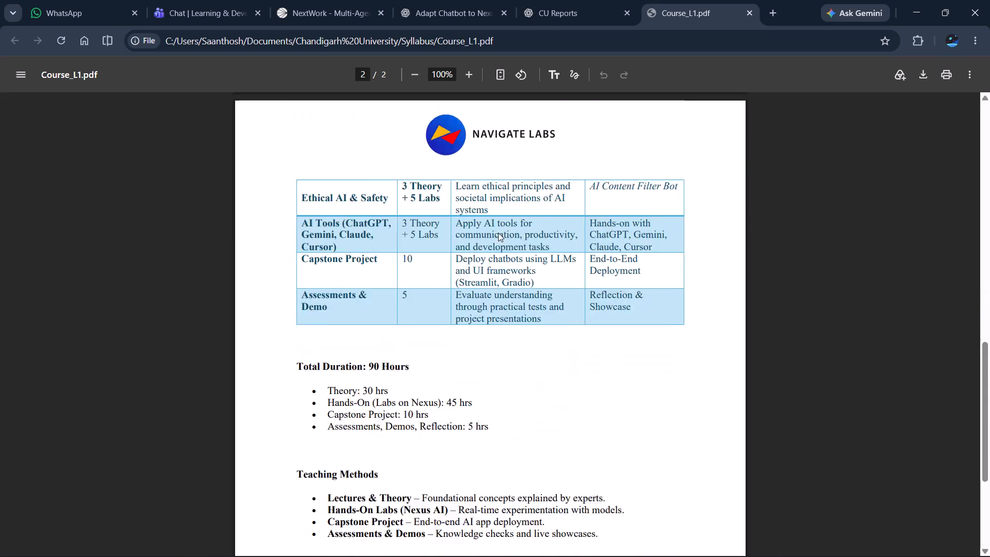
{"action": "scroll", "coordinate": [498, 233], "scroll_direction": "down", "scroll_amount": 3}
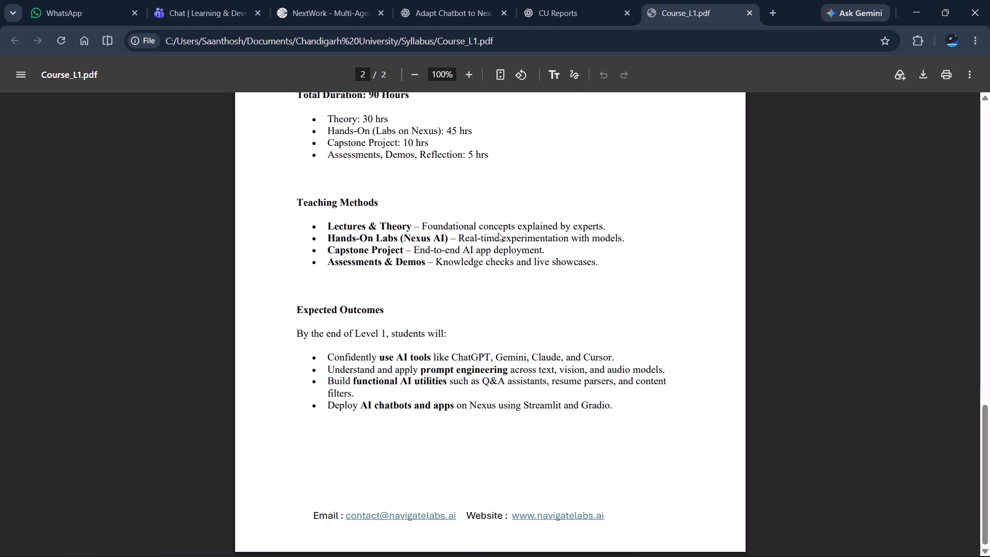
{"action": "scroll", "coordinate": [496, 297], "scroll_direction": "up", "scroll_amount": 7}
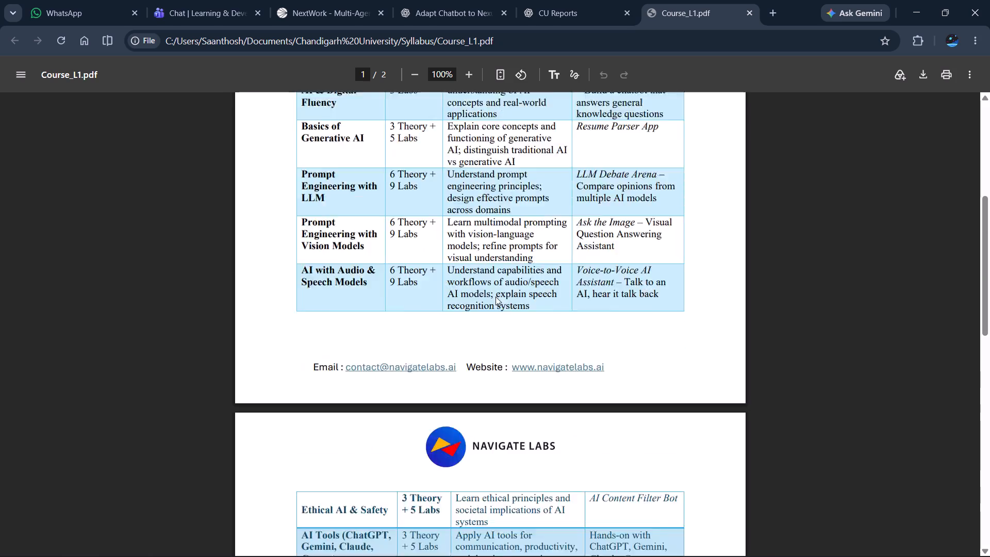
{"action": "left_click", "coordinate": [752, 12]}
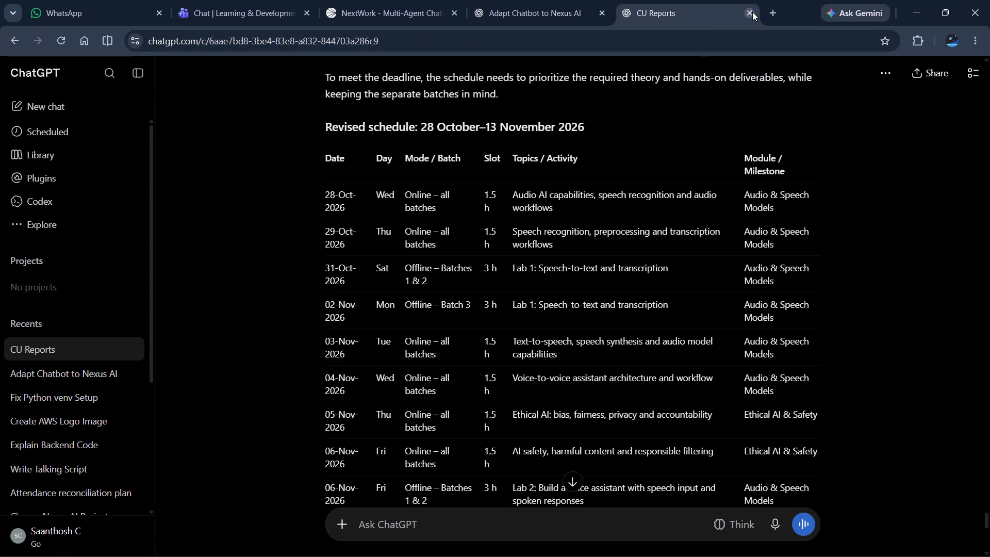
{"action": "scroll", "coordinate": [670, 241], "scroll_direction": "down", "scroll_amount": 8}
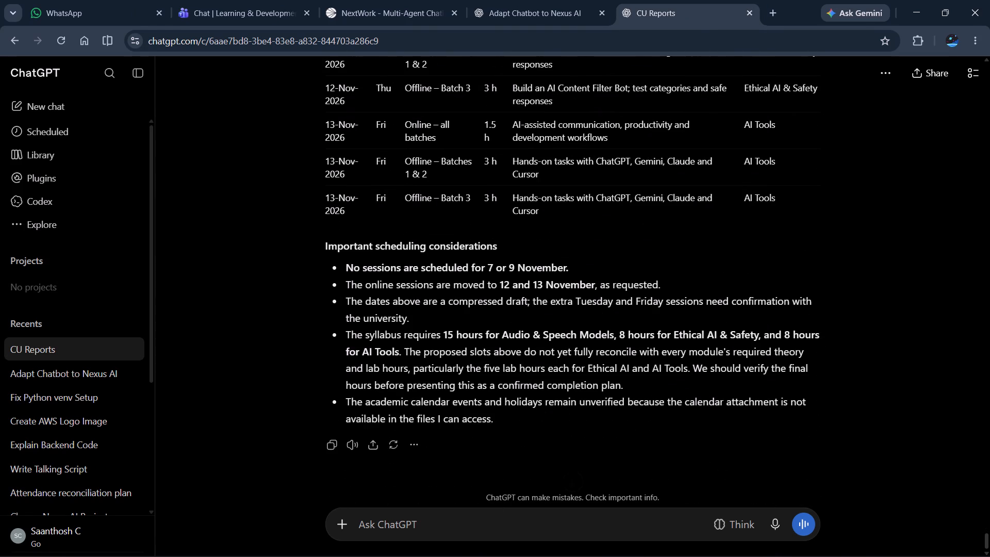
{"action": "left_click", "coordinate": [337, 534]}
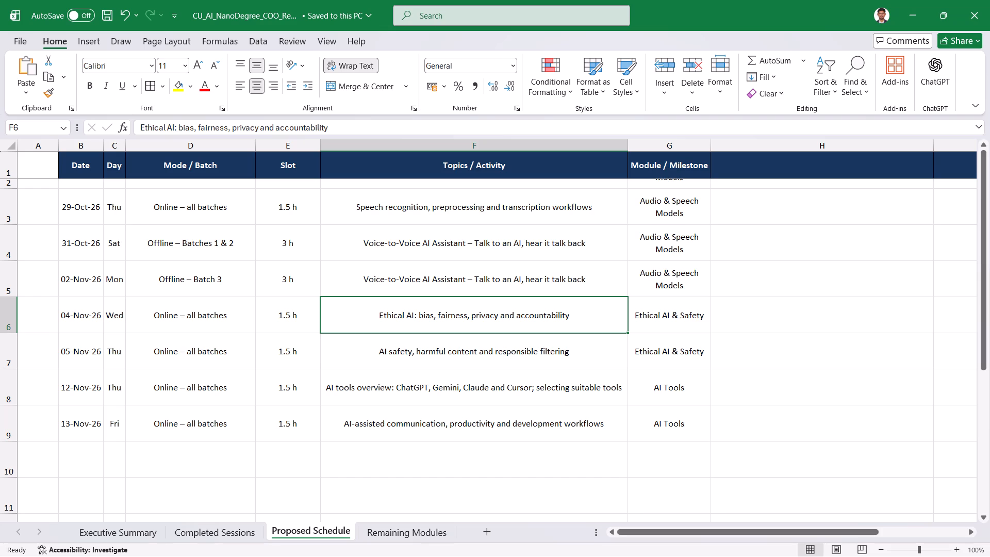
{"action": "left_click", "coordinate": [66, 450]}
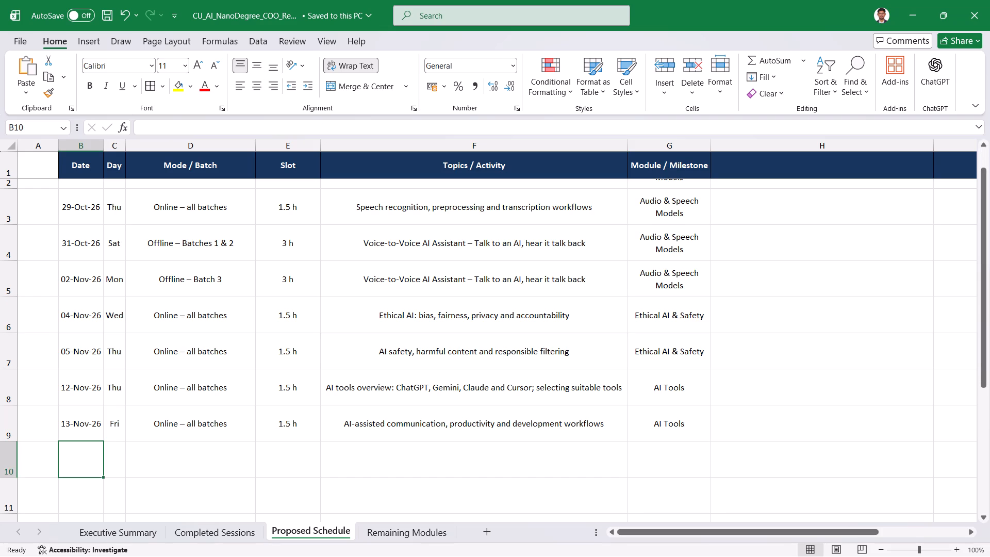
{"action": "left_click", "coordinate": [86, 431]}
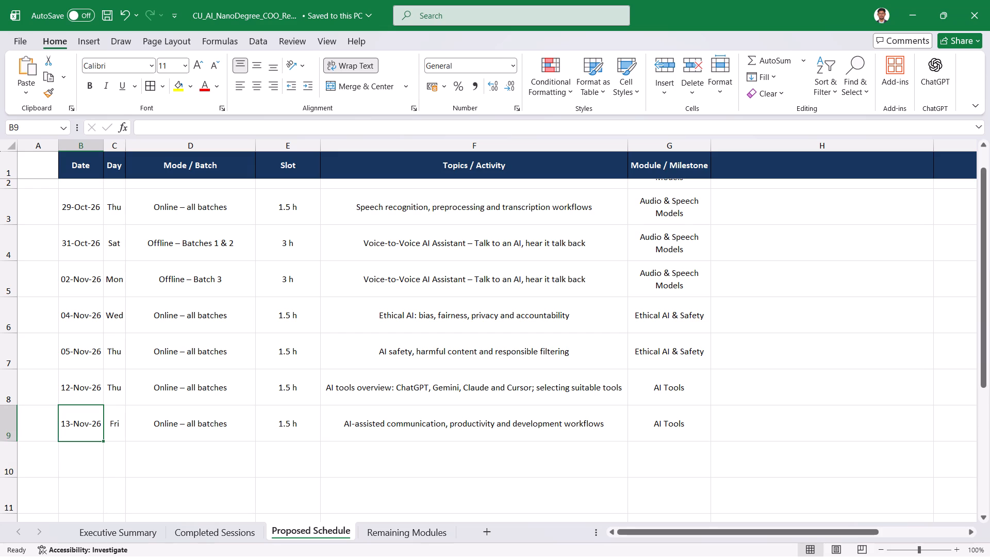
{"action": "key", "text": "ctrl+c"}
{"action": "left_click", "coordinate": [74, 479]}
{"action": "key", "text": "ctrl+v"}
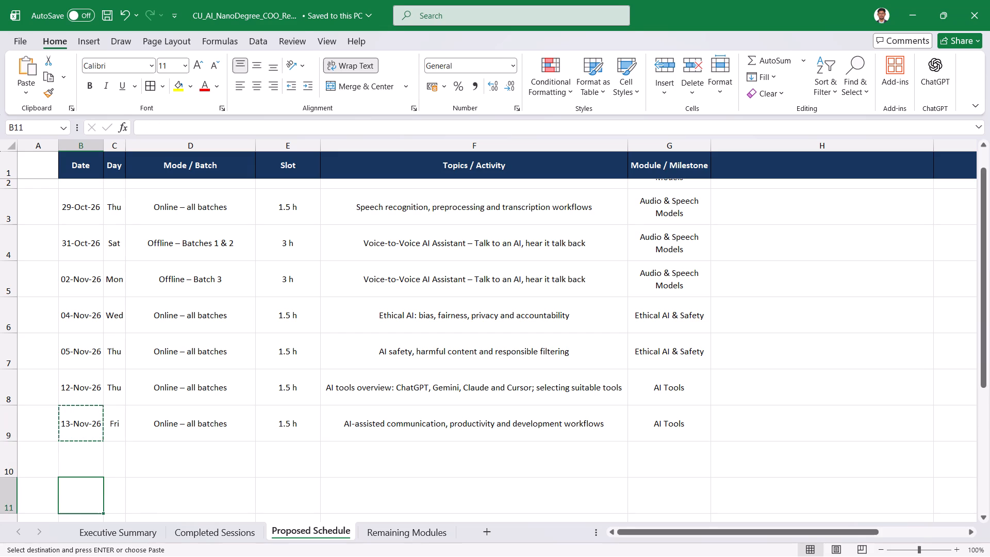
{"action": "key", "text": "ctrl+z"}
{"action": "left_click", "coordinate": [91, 451]}
{"action": "key", "text": "ctrl+v"}
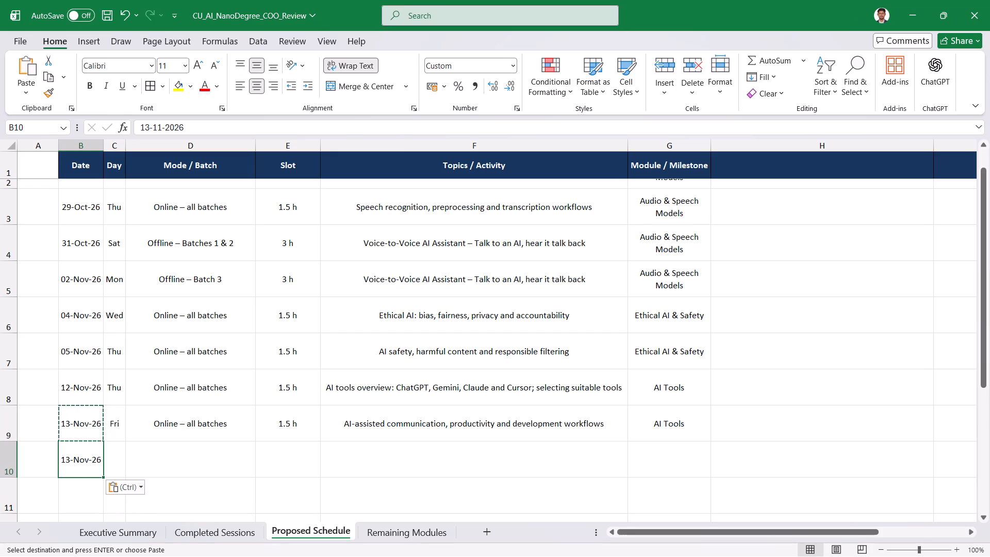
{"action": "double_click", "coordinate": [82, 454]}
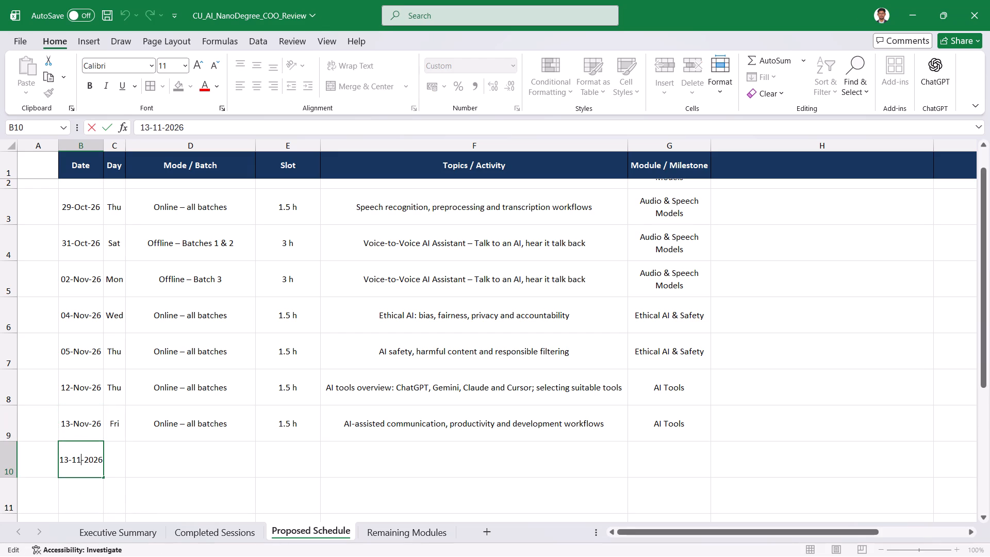
{"action": "left_click", "coordinate": [68, 458]}
{"action": "key", "text": "BackSpace"}
{"action": "key", "text": "4"}
{"action": "left_click", "coordinate": [180, 455]}
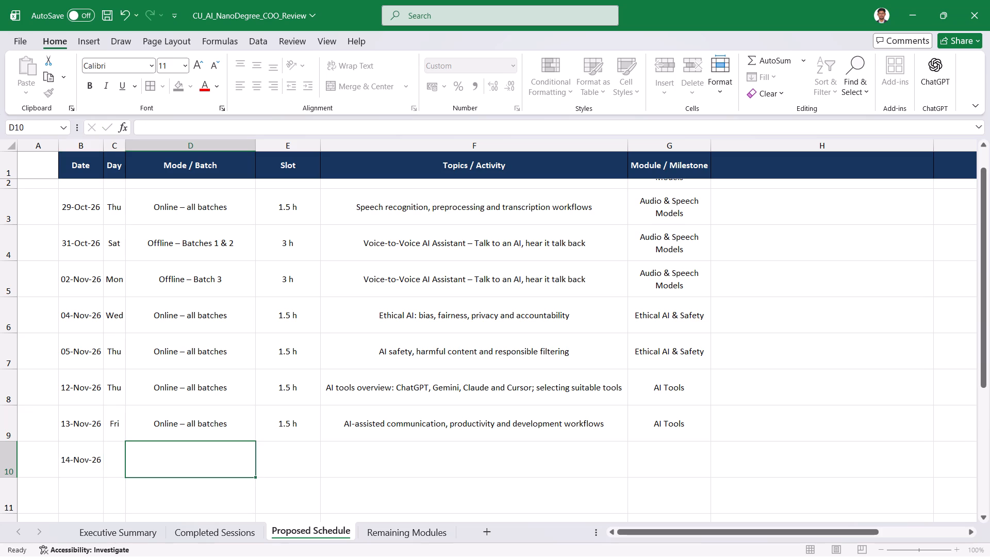
Enter Sat as the day for the 14-Nov-26 row of the Proposed Schedule sheet.
{"action": "left_click", "coordinate": [120, 450]}
{"action": "type", "text": "Sat"}
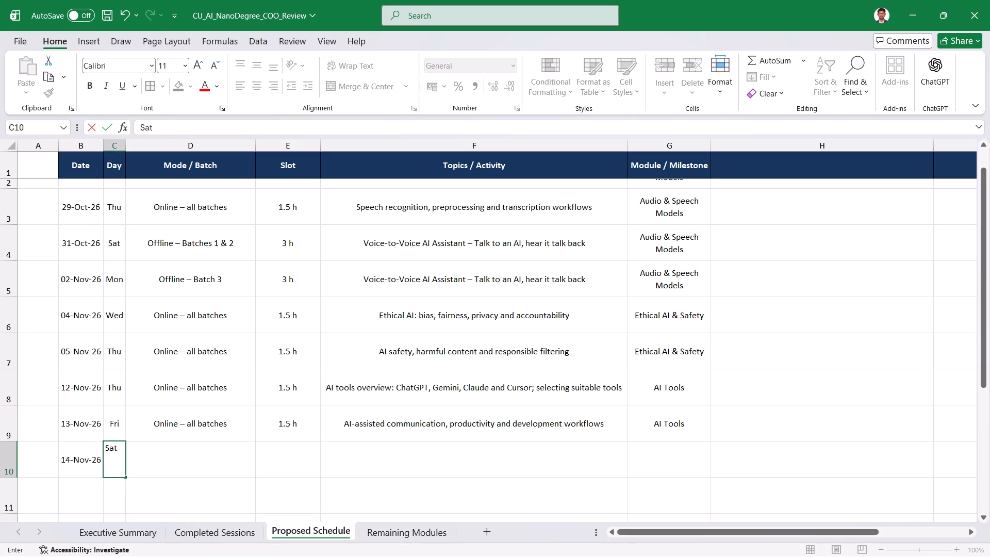
{"action": "key", "text": "Return"}
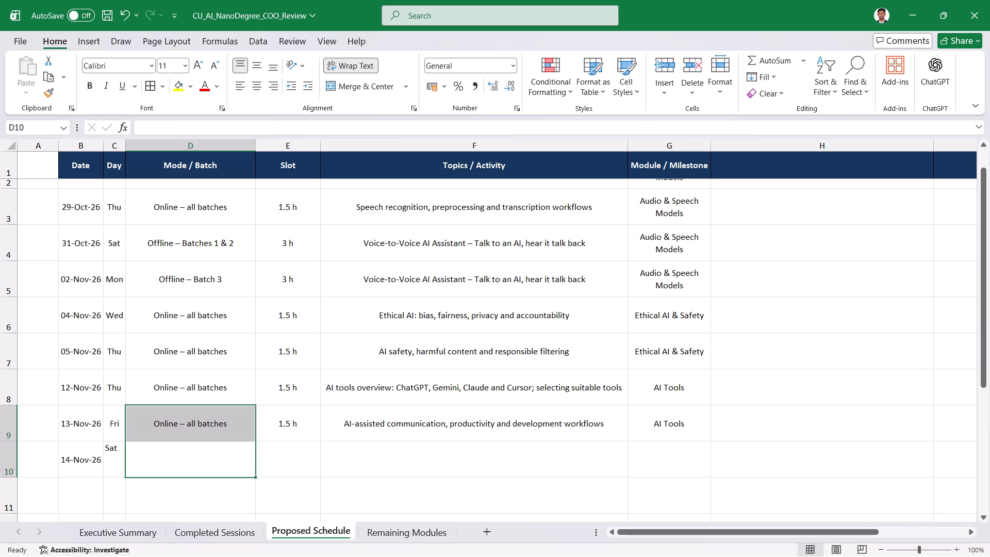